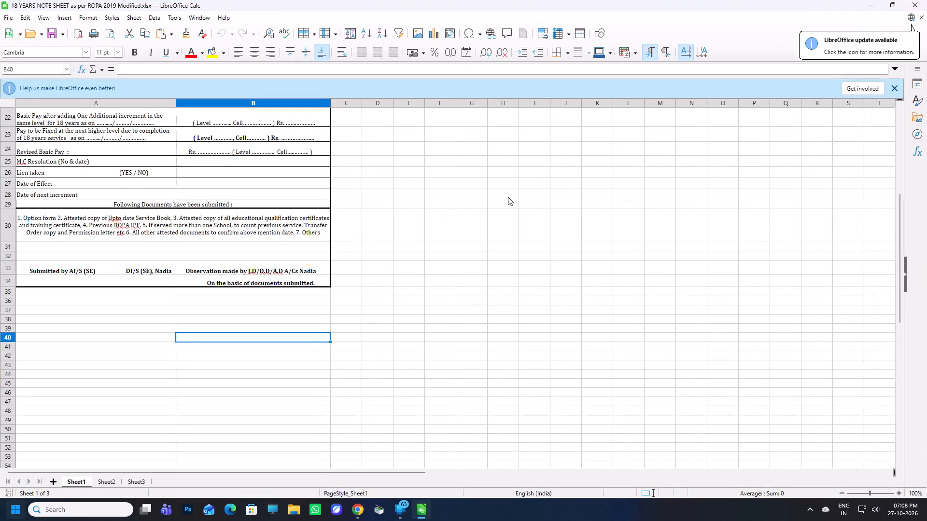
Examine the blank 18-years pay fixation note sheet on Sheet1, from the submitted-documents section up to the heading.
{"action": "scroll", "coordinate": [271, 283], "scroll_direction": "up", "scroll_amount": 3, "text": "ctrl"}
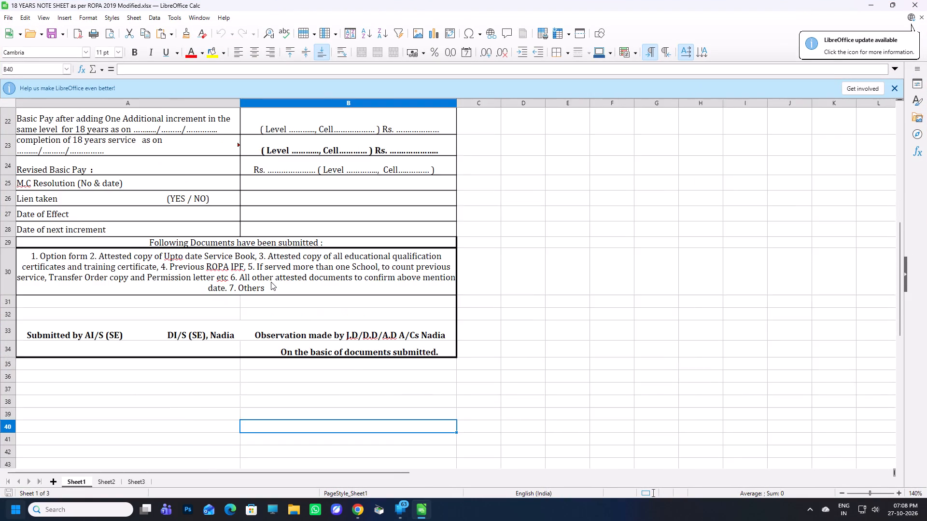
{"action": "scroll", "coordinate": [271, 282], "scroll_direction": "down", "scroll_amount": 2, "text": "ctrl"}
{"action": "scroll", "coordinate": [273, 271], "scroll_direction": "up", "scroll_amount": 6}
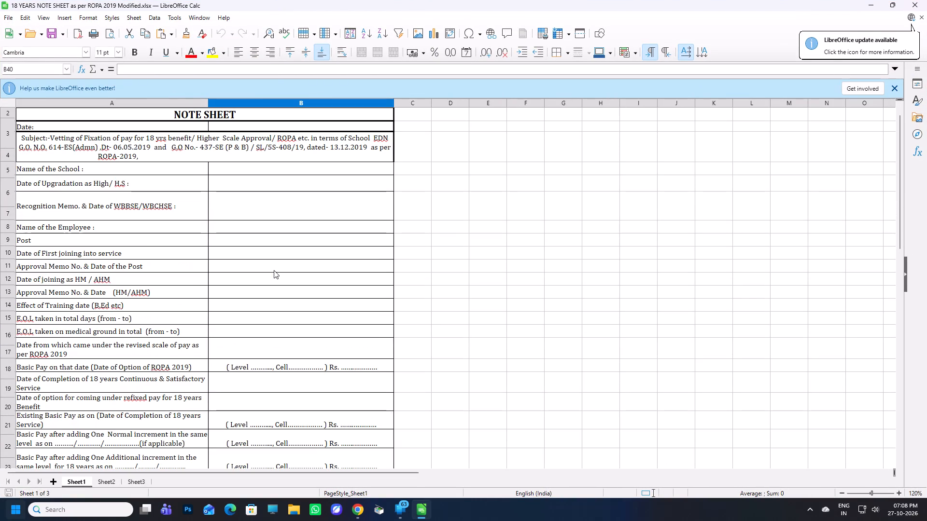
{"action": "scroll", "coordinate": [274, 270], "scroll_direction": "up", "scroll_amount": 4}
{"action": "scroll", "coordinate": [274, 270], "scroll_direction": "down", "scroll_amount": 1, "text": "ctrl"}
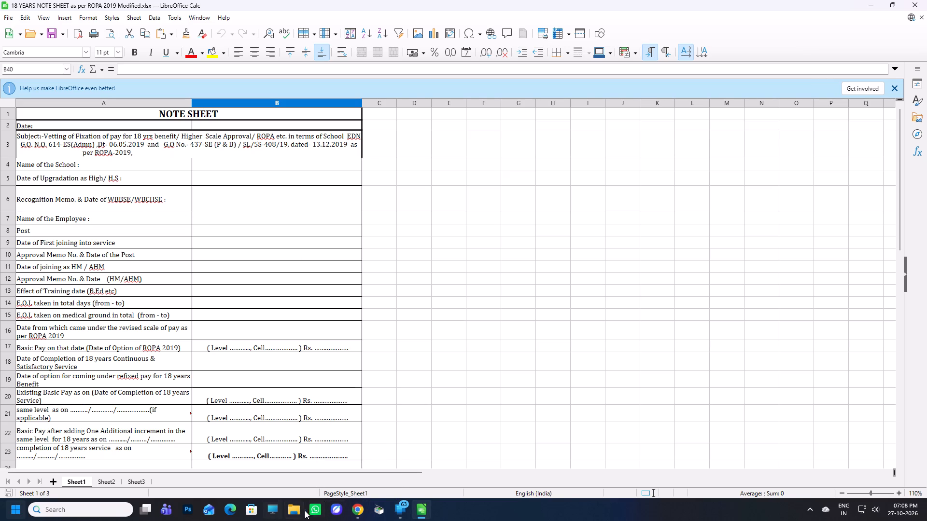
Switch to File Explorer and browse the drives under This PC, including Local Disk (B:), and the pinned folders.
{"action": "left_click", "coordinate": [281, 517]}
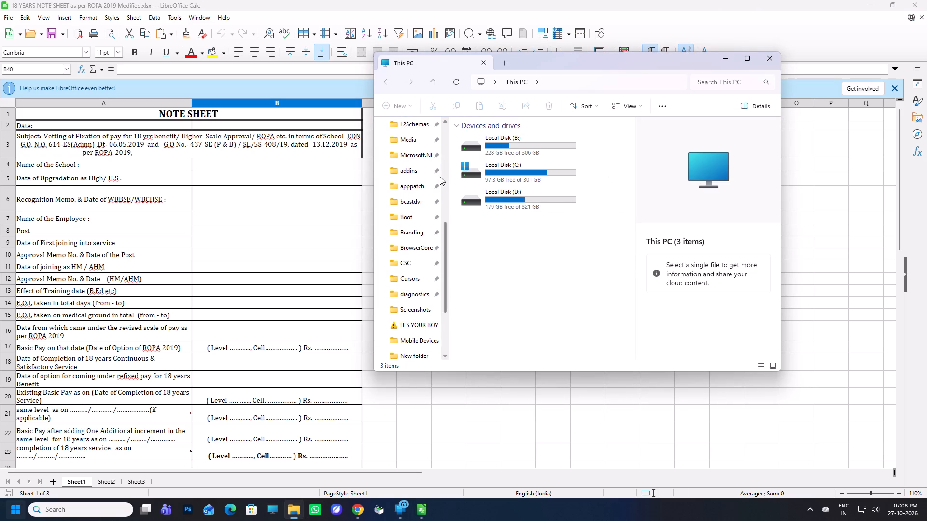
{"action": "scroll", "coordinate": [419, 310], "scroll_direction": "down", "scroll_amount": 4}
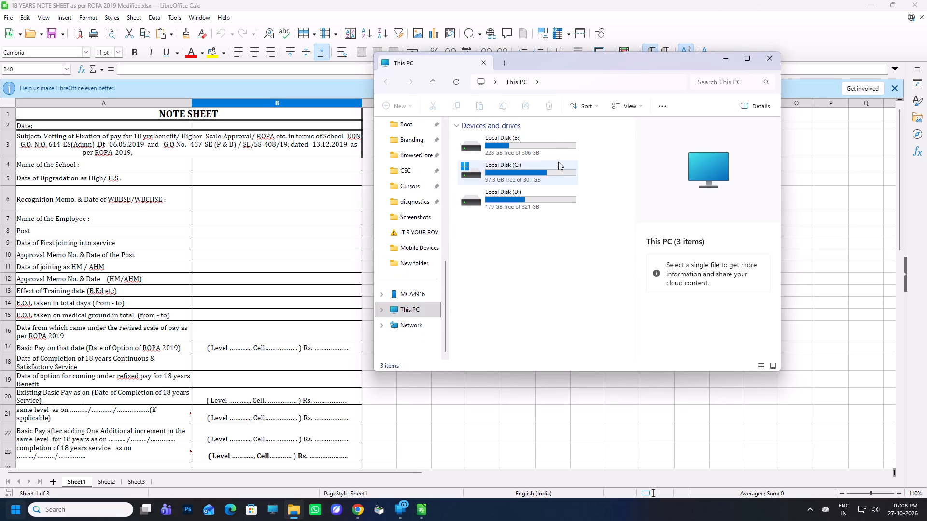
{"action": "left_click", "coordinate": [550, 141]}
{"action": "scroll", "coordinate": [402, 207], "scroll_direction": "up", "scroll_amount": 4}
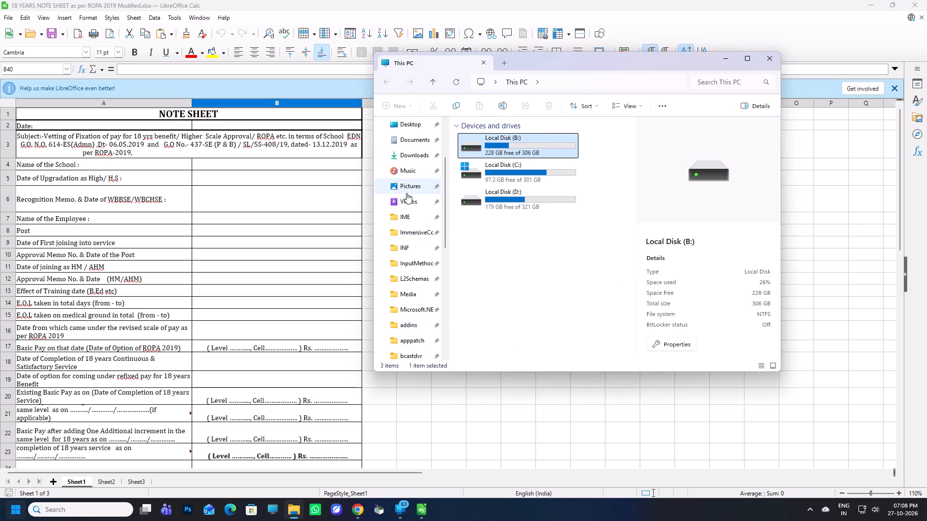
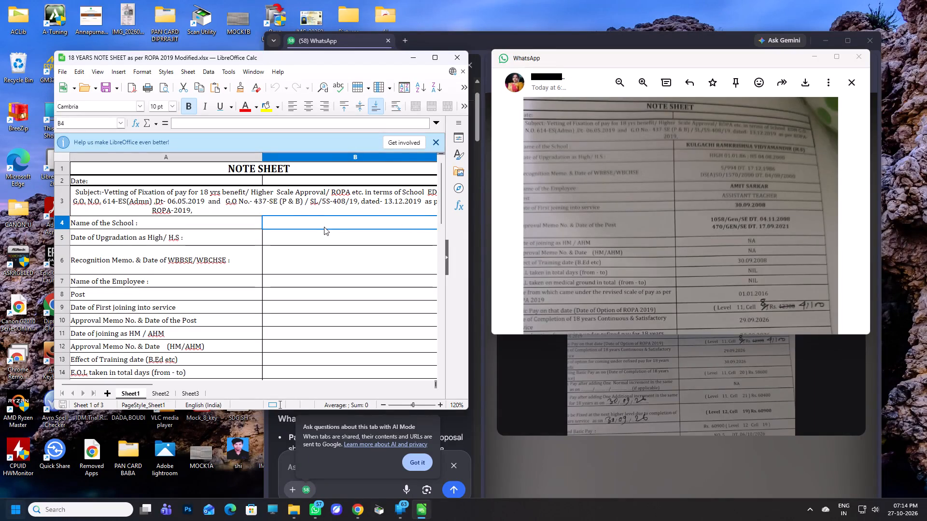
Enter KULGACHI RAMKRISHNA VIDYAMANDIR as the Name of the School in cell B4 of the note sheet.
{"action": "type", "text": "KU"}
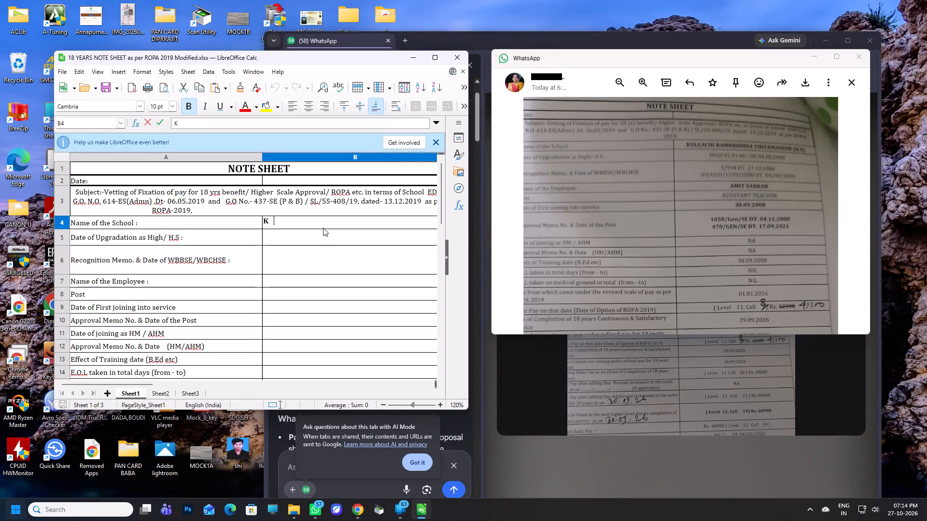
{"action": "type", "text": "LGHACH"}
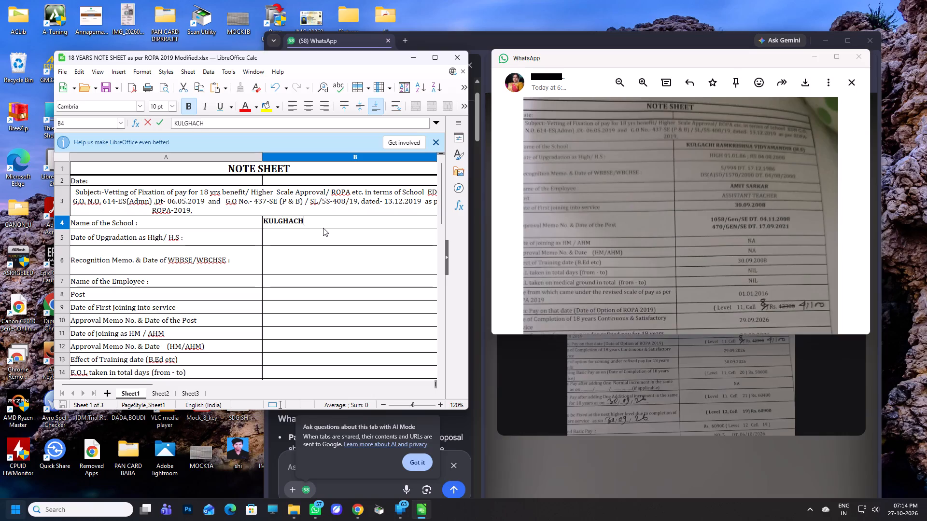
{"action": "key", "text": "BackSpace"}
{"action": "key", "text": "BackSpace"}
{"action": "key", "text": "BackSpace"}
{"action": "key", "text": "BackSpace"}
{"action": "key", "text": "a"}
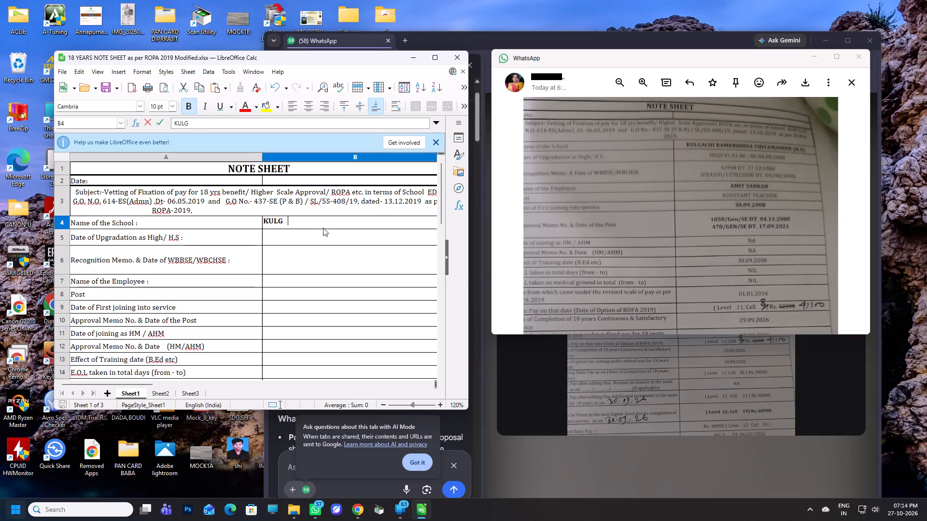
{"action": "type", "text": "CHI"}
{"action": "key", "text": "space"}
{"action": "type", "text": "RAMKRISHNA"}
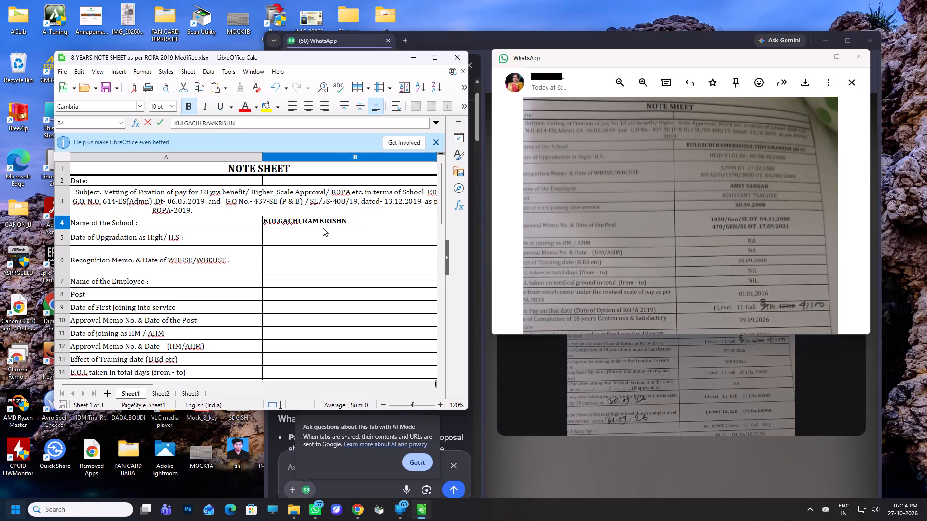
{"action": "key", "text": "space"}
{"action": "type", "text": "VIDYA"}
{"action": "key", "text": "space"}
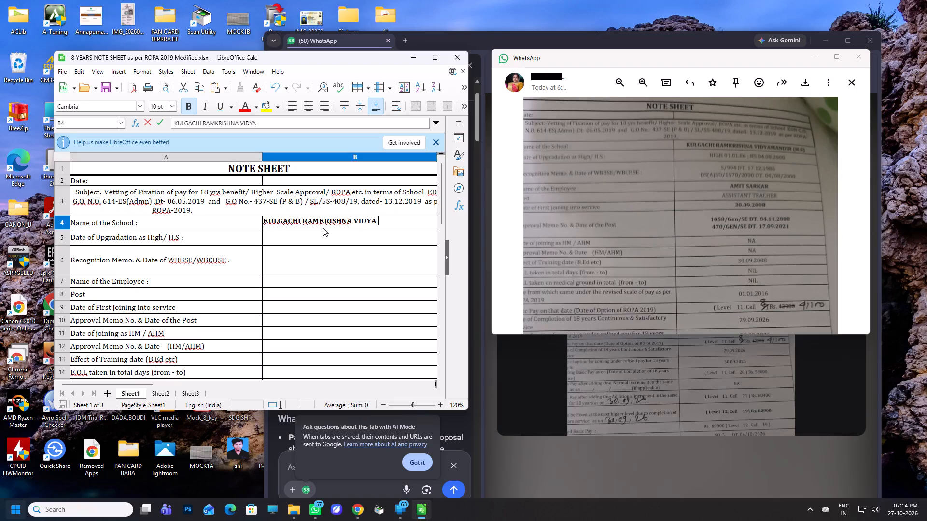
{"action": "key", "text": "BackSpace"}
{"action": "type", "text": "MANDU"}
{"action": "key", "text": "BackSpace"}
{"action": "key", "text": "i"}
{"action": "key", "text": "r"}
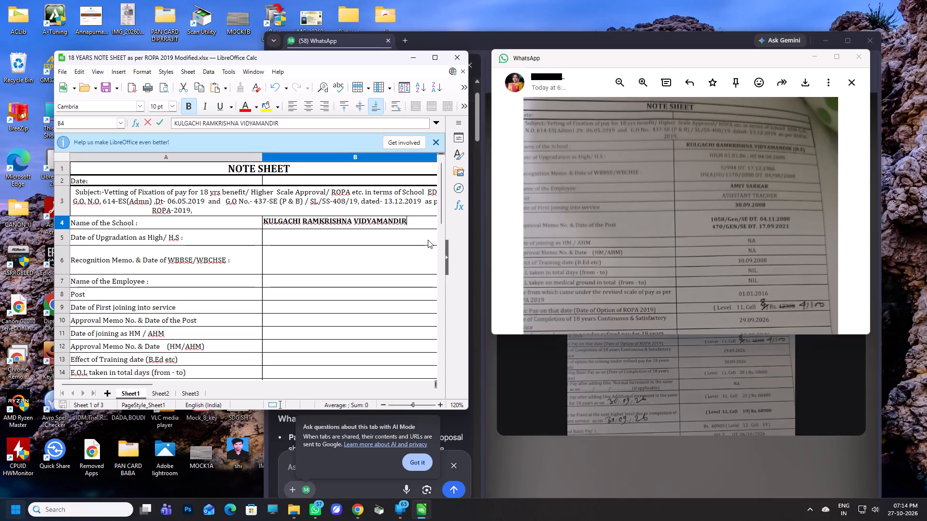
Append "(H.S)" to the school name KULGACHI RAMKRISHNA VIDYAMANDIR in the Name of the School row and commit the entry.
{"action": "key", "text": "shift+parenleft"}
{"action": "type", "text": "H."}
{"action": "key", "text": "s"}
{"action": "key", "text": "shift+parenright"}
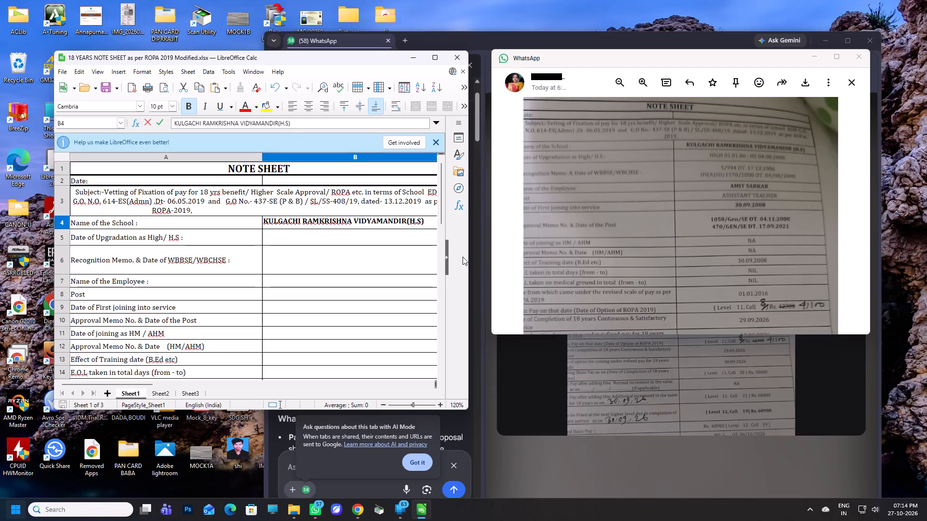
{"action": "left_click", "coordinate": [286, 232]}
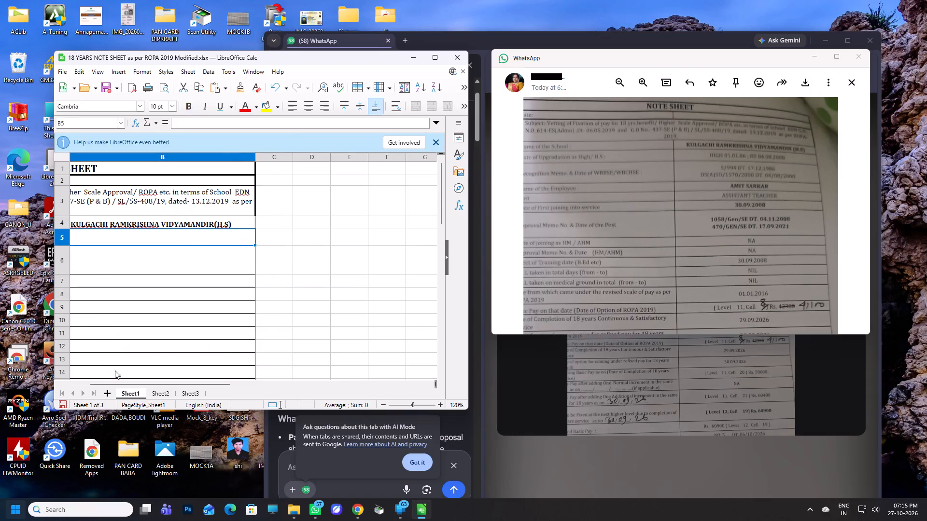
Enter "HIGH" as the start of the value in the Date of Upgradation as High/H.S row, following the photographed note sheet.
{"action": "left_click_drag", "start_coordinate": [136, 384], "coordinate": [131, 384]}
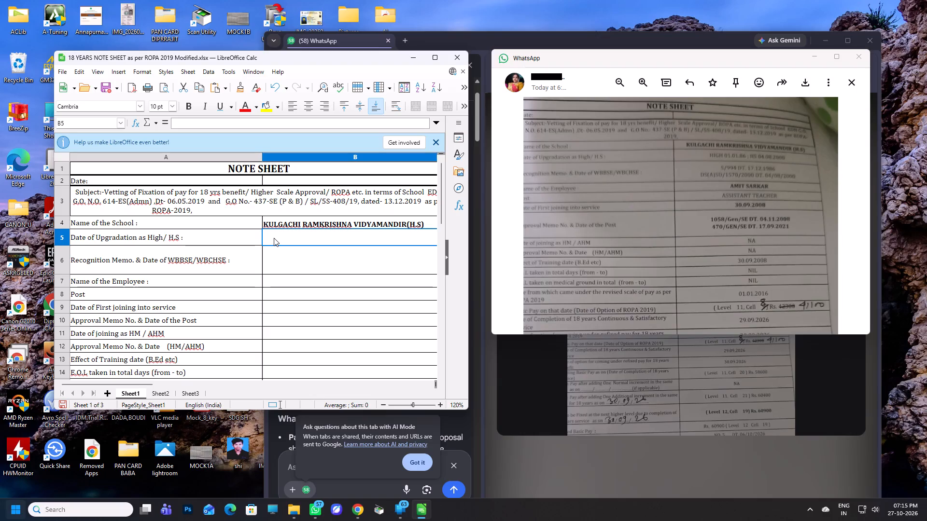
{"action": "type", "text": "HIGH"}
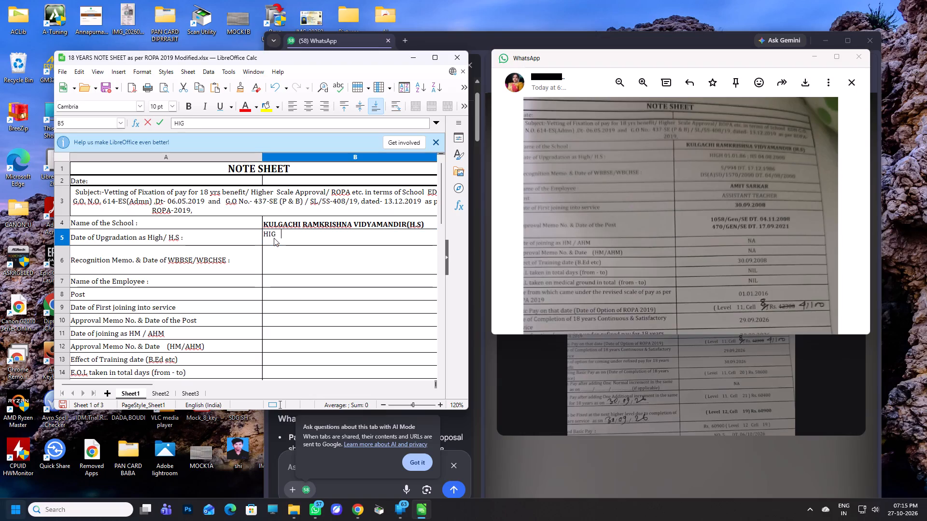
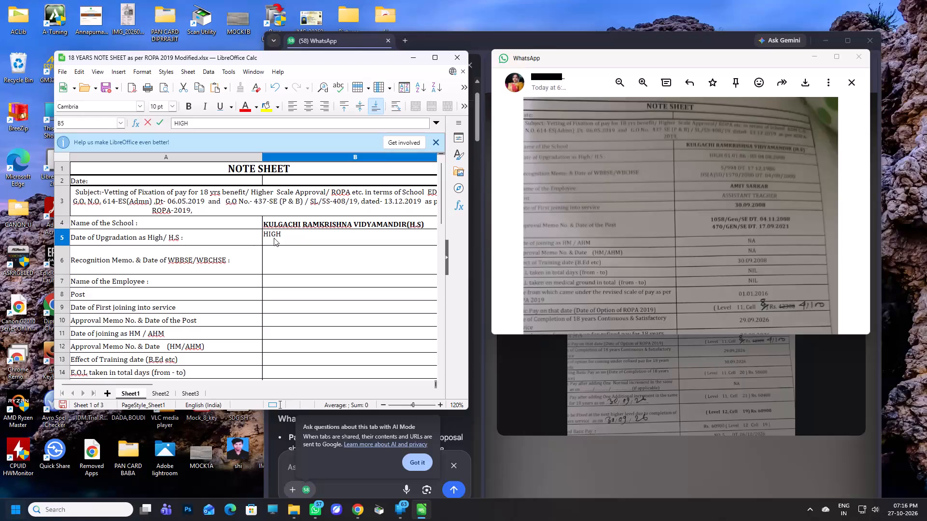
Continue the Date of Upgradation as High/H.S entry after "HIGH" with the day and month 01.01, copied from the photo.
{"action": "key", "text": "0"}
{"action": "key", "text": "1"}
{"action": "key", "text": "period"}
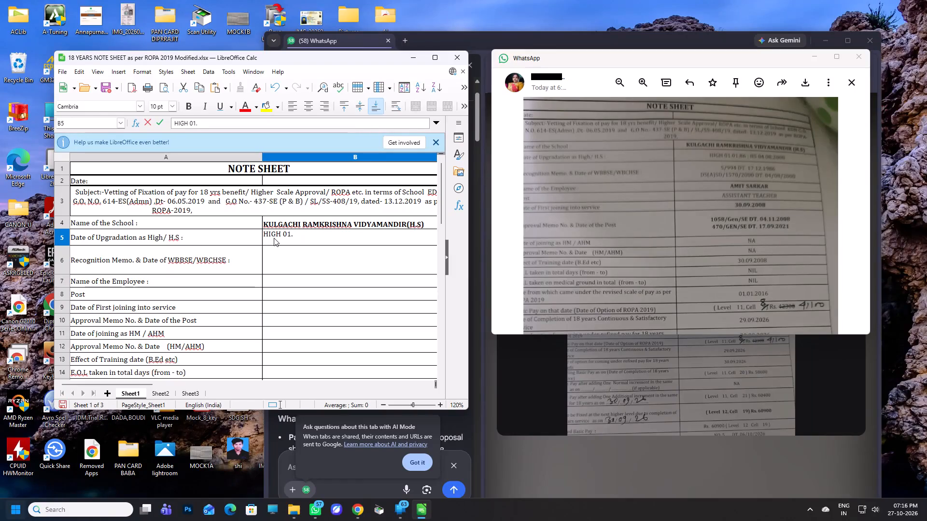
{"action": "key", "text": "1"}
{"action": "key", "text": "BackSpace"}
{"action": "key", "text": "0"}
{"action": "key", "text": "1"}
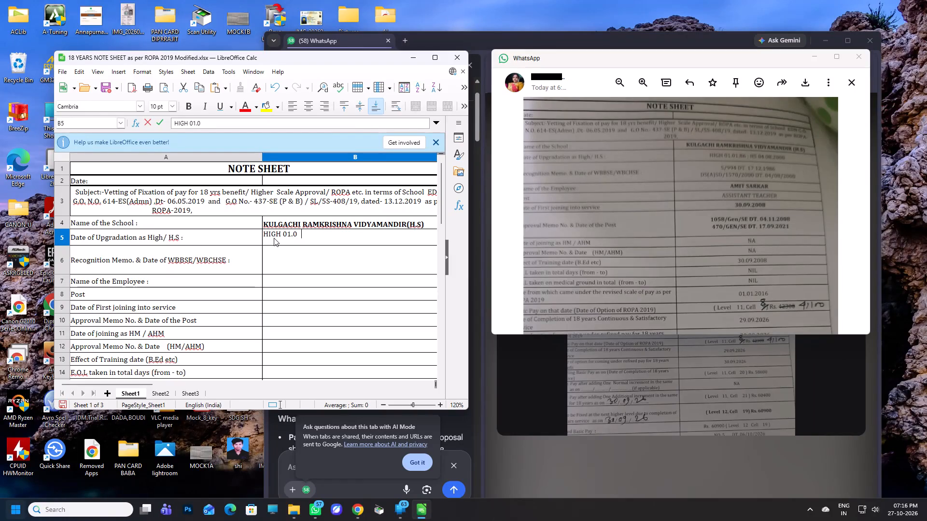
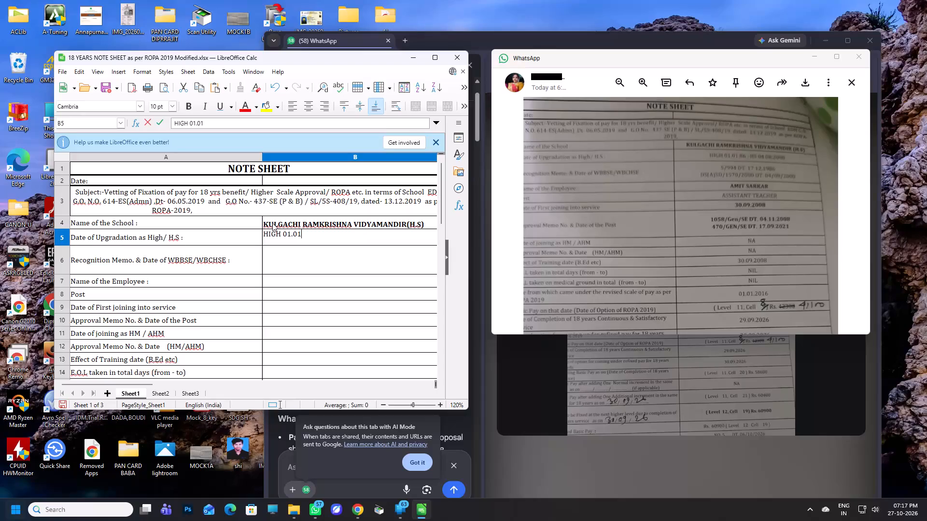
Consult the enlarged note sheet photo and complete the High date as 01.01.86 in the Date of Upgradation row.
{"action": "scroll", "coordinate": [272, 221], "scroll_direction": "up", "scroll_amount": 3, "text": "ctrl"}
{"action": "scroll", "coordinate": [265, 217], "scroll_direction": "down", "scroll_amount": 6, "text": "ctrl"}
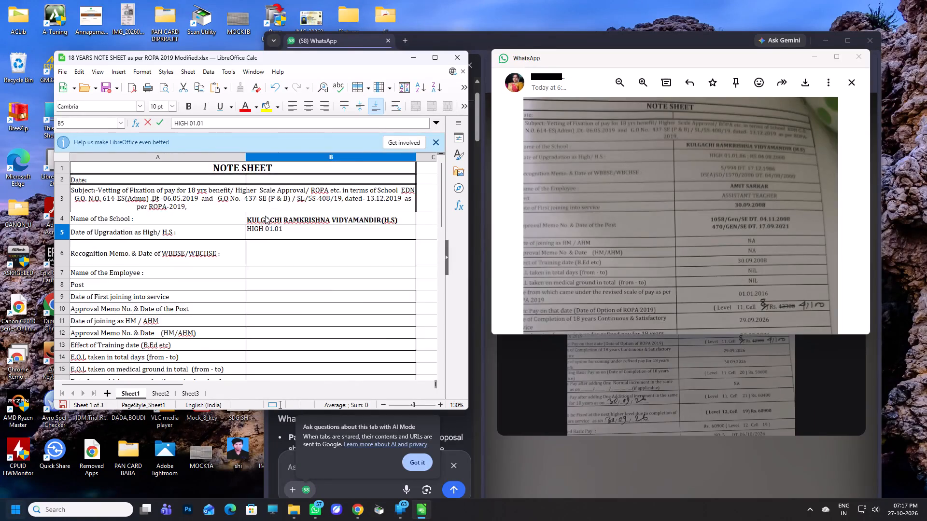
{"action": "scroll", "coordinate": [705, 149], "scroll_direction": "up", "scroll_amount": 2, "text": "ctrl"}
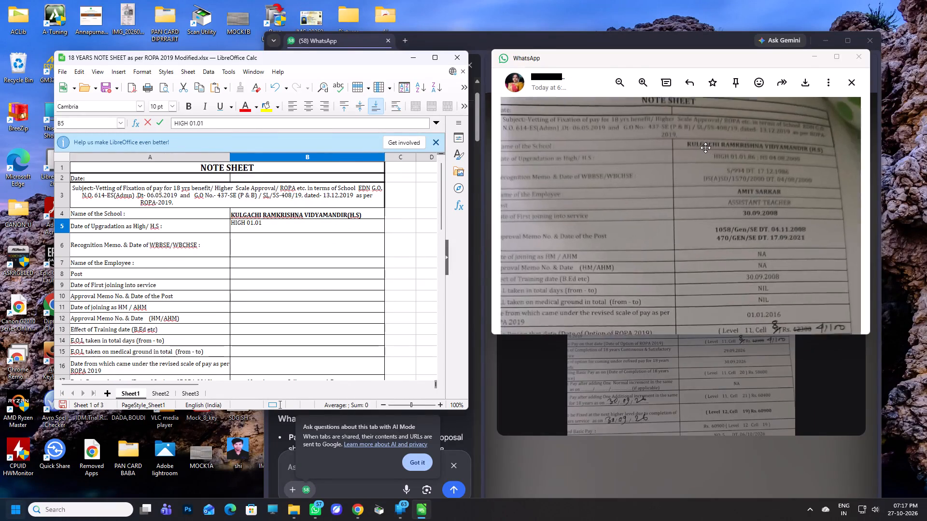
{"action": "scroll", "coordinate": [705, 148], "scroll_direction": "up", "scroll_amount": 3, "text": "ctrl"}
{"action": "scroll", "coordinate": [753, 172], "scroll_direction": "up", "scroll_amount": 3, "text": "ctrl"}
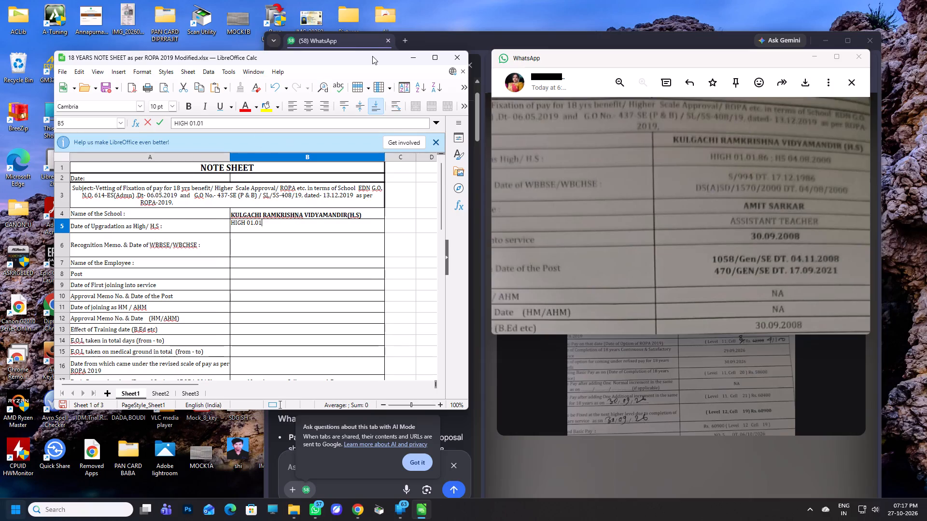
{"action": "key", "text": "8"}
{"action": "key", "text": "BackSpace"}
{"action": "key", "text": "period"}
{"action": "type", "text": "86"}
Append " ; HS 04" after HIGH 01.01.86 in the Date of Upgradation row, starting the HS date from the photo.
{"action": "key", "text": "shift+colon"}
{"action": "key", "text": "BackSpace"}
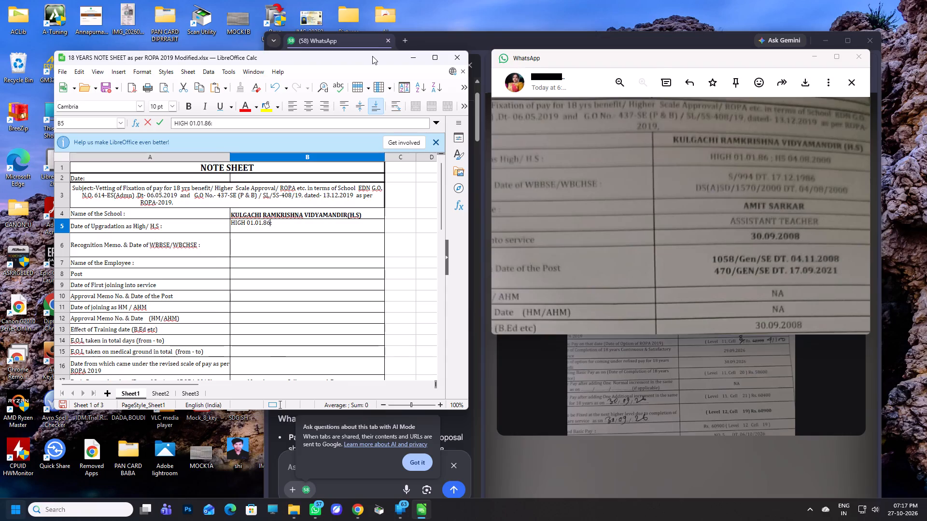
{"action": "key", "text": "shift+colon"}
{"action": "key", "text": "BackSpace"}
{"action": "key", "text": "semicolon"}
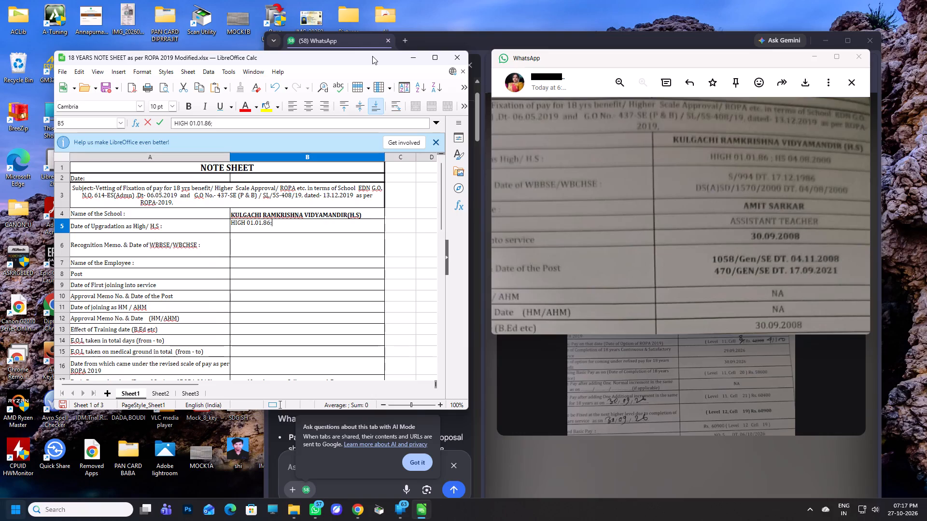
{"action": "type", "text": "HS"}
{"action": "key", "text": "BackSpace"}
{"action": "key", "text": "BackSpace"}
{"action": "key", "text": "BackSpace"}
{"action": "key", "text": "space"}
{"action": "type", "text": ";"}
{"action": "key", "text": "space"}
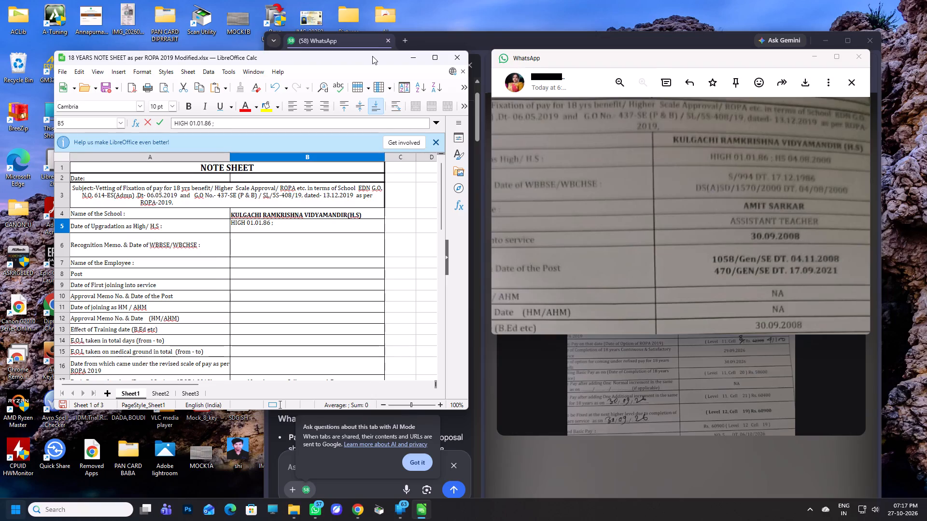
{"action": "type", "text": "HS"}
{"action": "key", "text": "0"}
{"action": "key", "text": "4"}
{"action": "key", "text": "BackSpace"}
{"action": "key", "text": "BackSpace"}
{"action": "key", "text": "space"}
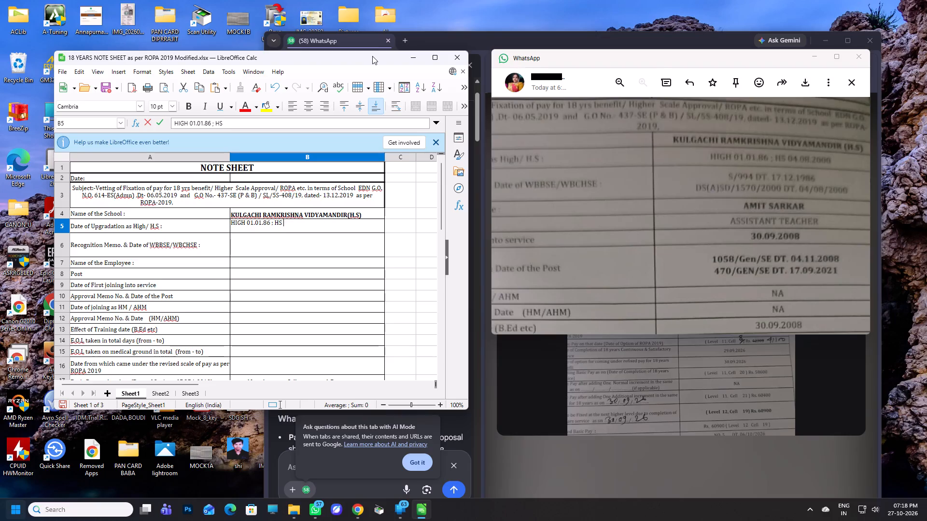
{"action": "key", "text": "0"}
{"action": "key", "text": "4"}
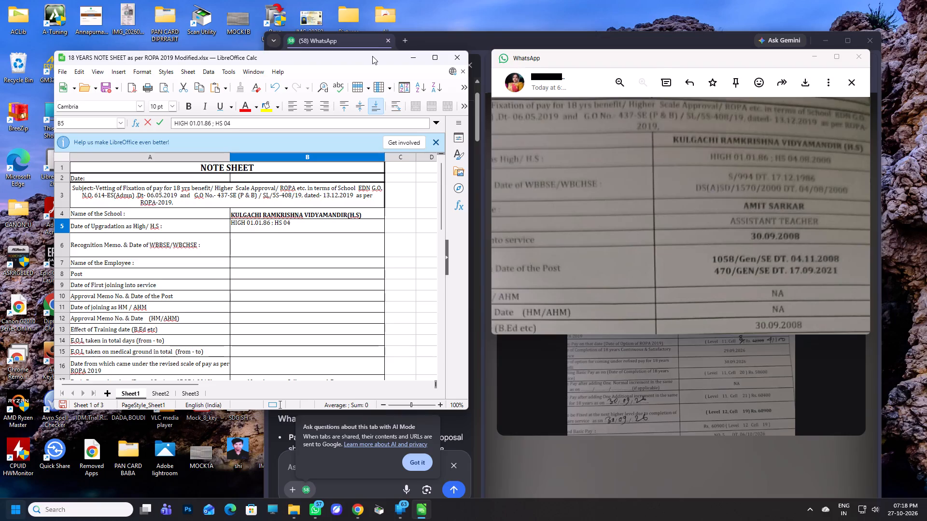
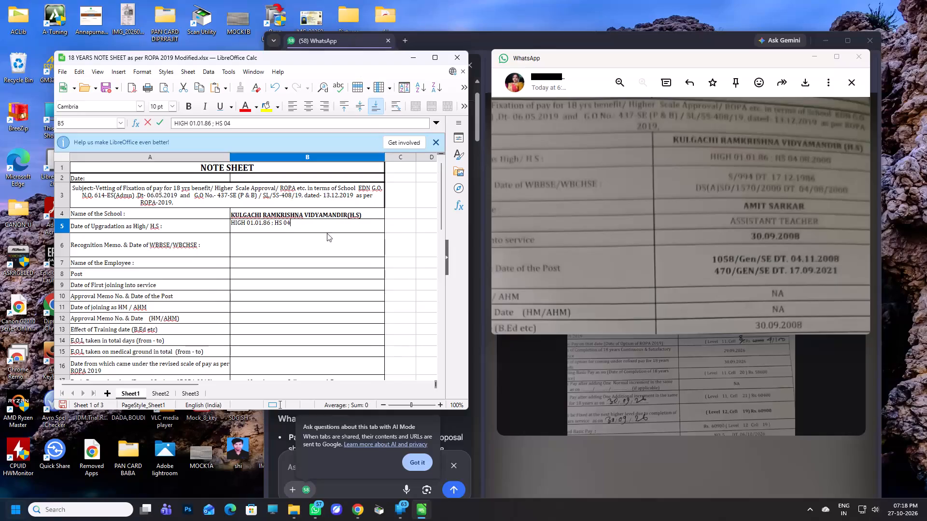
Enter "S/994 DT 17.12.1986" in the Recognition Memo. & Date of WBBSE/WBCHSE row.
{"action": "left_click", "coordinate": [261, 234]}
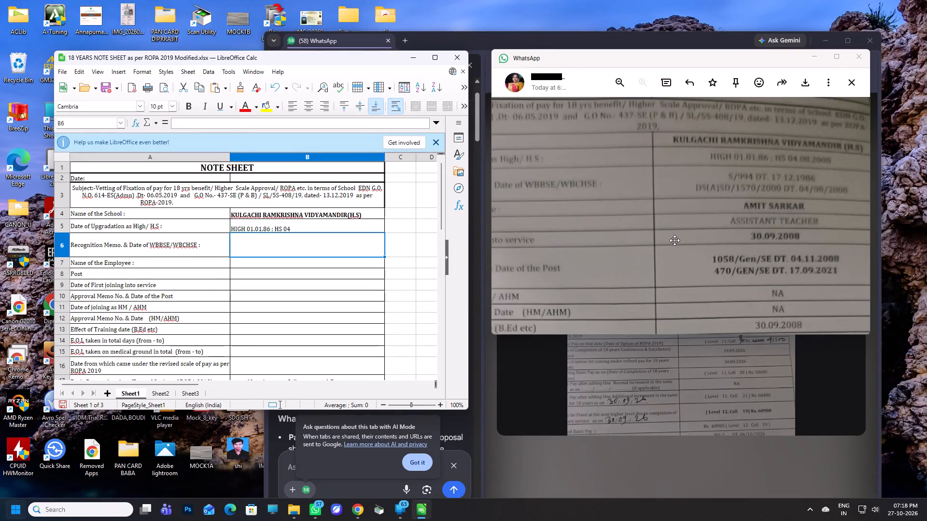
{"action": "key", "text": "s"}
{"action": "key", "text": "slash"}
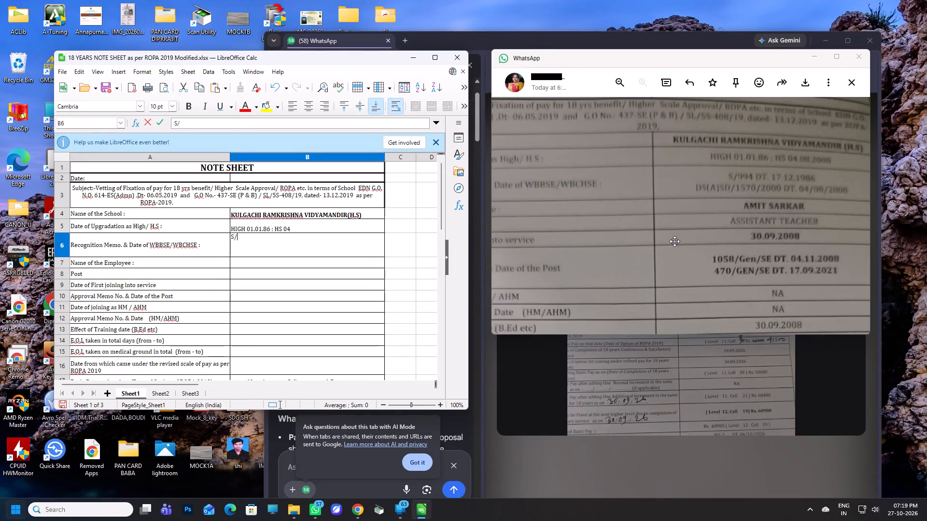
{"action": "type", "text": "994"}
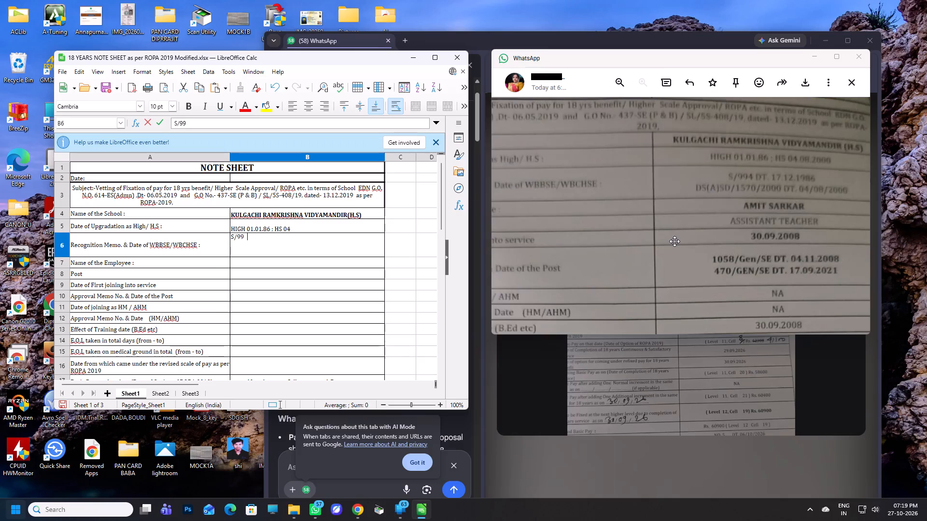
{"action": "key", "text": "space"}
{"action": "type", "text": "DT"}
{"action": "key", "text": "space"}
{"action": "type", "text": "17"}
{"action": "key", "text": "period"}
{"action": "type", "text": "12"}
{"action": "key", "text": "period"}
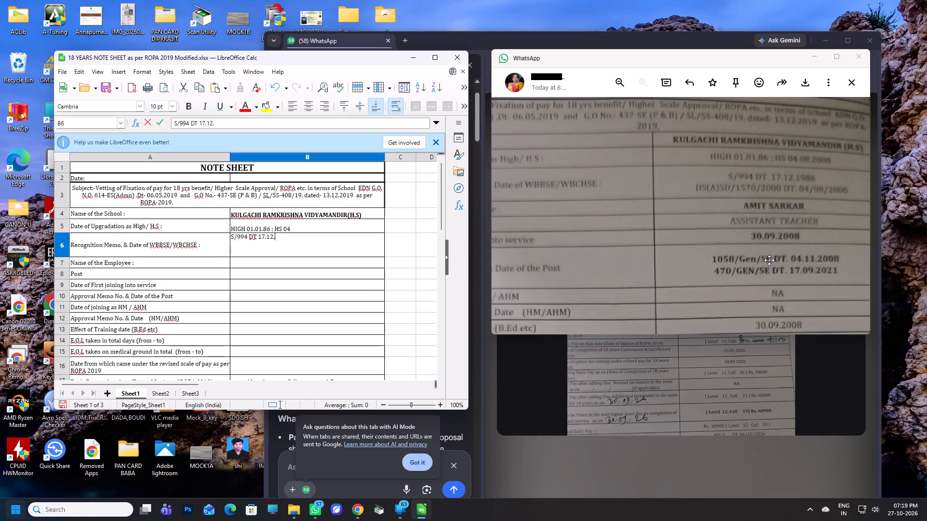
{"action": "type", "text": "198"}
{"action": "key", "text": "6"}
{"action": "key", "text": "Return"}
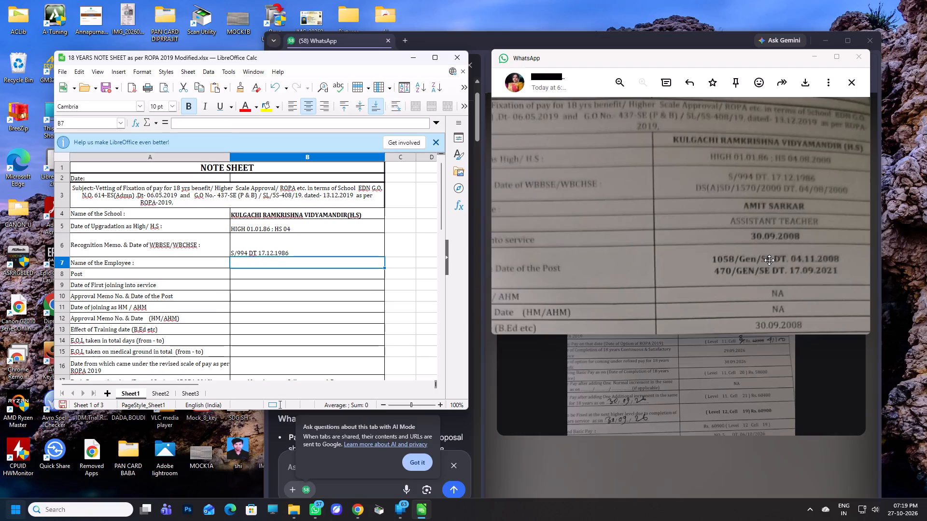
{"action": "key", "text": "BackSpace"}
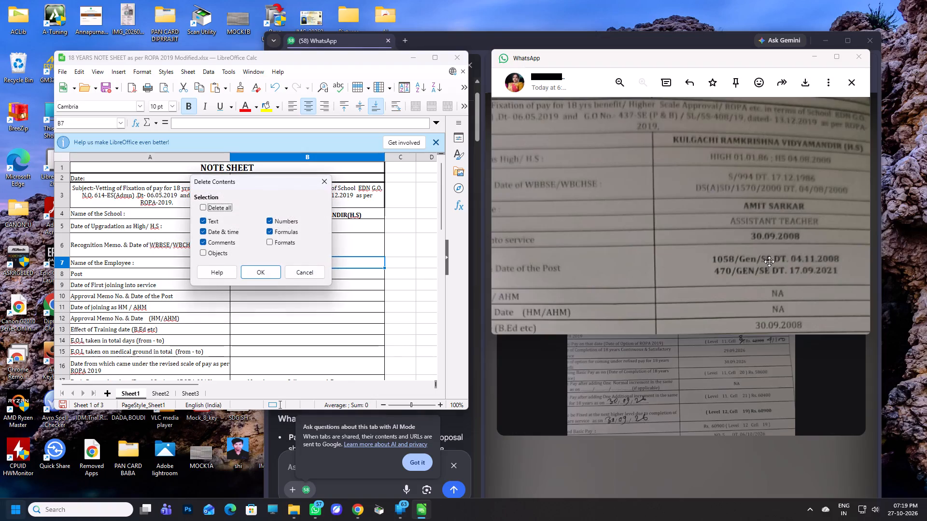
{"action": "left_click", "coordinate": [332, 178]}
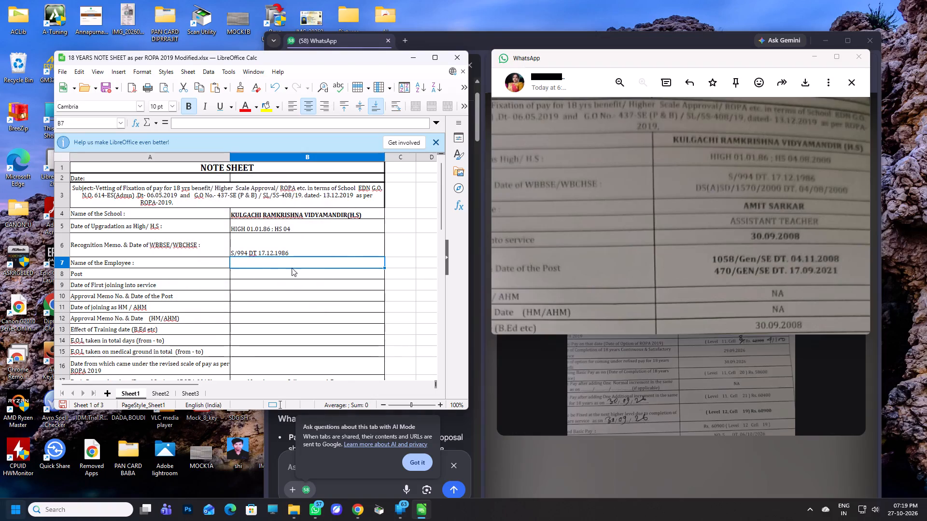
Append the second memo number "DS(A)SD/1570/2000 DT" to the Recognition Memo entry after 17.12.1986.
{"action": "left_click", "coordinate": [303, 247]}
{"action": "left_click", "coordinate": [303, 247]}
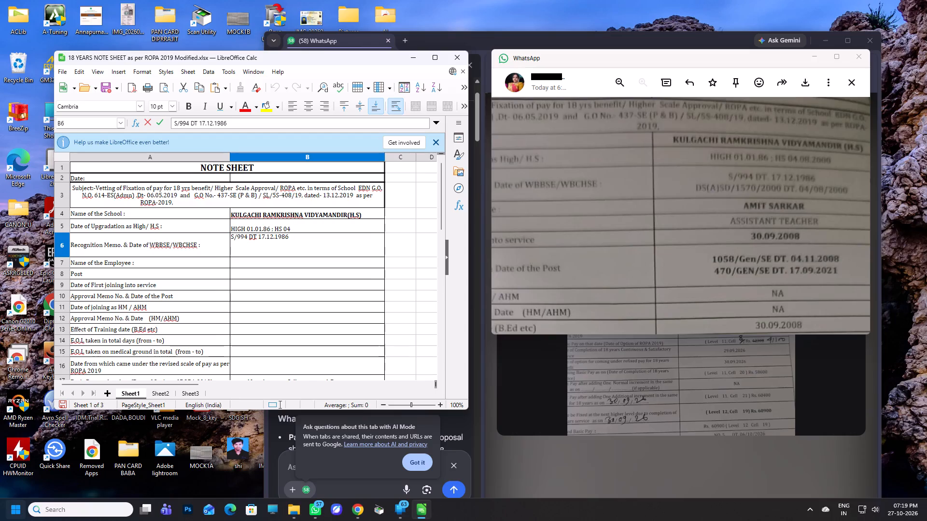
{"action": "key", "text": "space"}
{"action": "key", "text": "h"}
{"action": "key", "text": "BackSpace"}
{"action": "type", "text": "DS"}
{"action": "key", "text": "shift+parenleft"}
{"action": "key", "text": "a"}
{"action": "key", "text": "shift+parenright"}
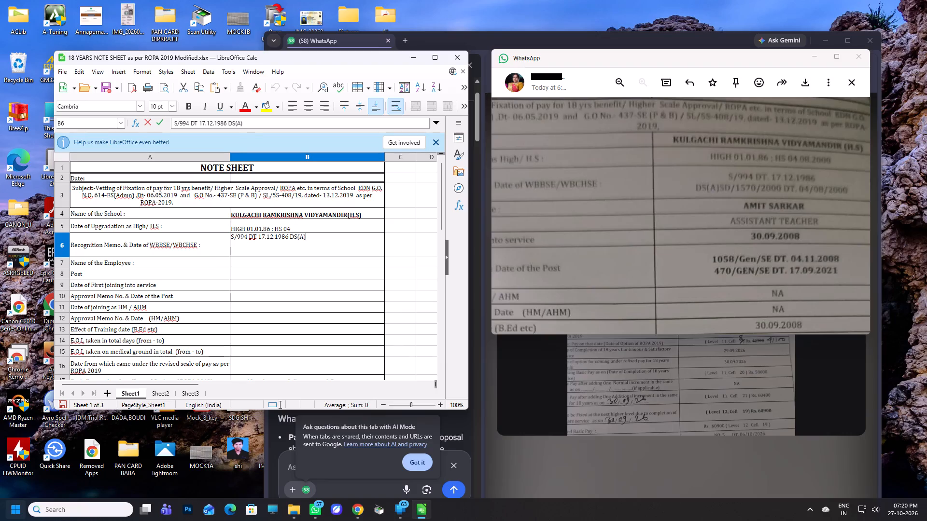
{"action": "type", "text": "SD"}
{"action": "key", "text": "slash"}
Continue the Recognition Memo & Date of WBBSE/WBCHSE entry by adding memo number 1570/ after DS(A)SD/.
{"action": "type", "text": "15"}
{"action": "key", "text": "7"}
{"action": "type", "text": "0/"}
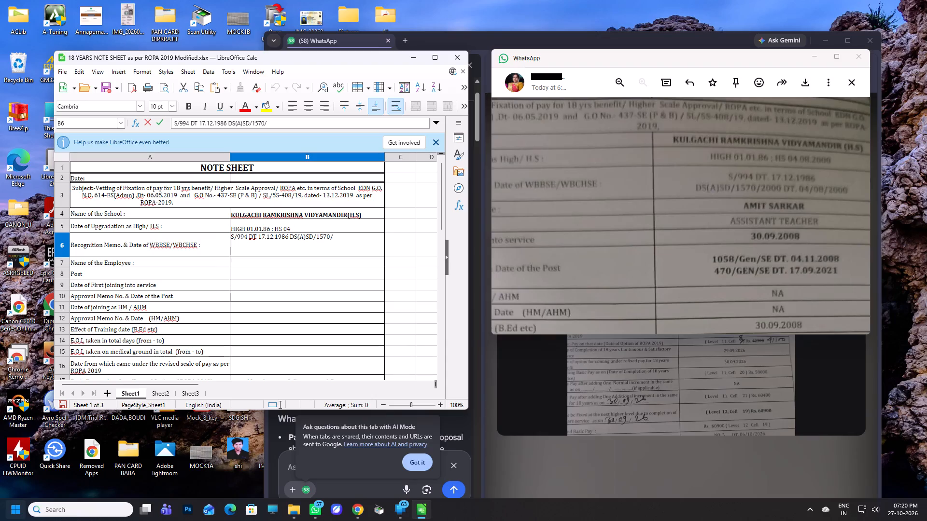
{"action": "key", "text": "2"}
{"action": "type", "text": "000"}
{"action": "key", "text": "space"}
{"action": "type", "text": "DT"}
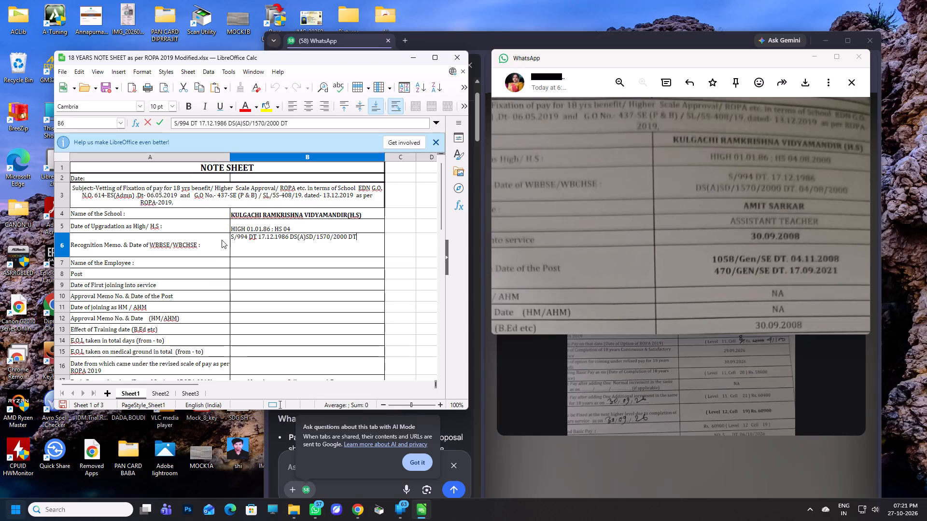
{"action": "left_click", "coordinate": [259, 236]}
{"action": "key", "text": "Left"}
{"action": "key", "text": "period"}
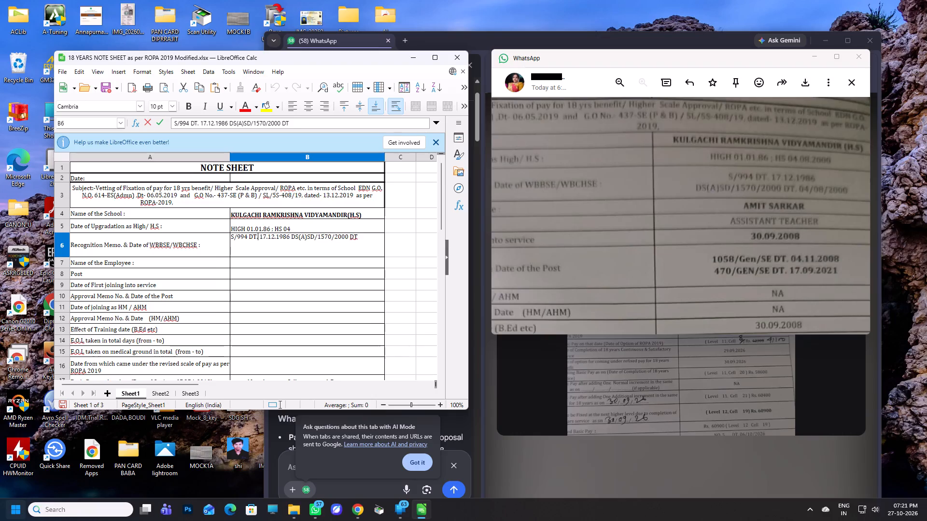
{"action": "key", "text": "Delete"}
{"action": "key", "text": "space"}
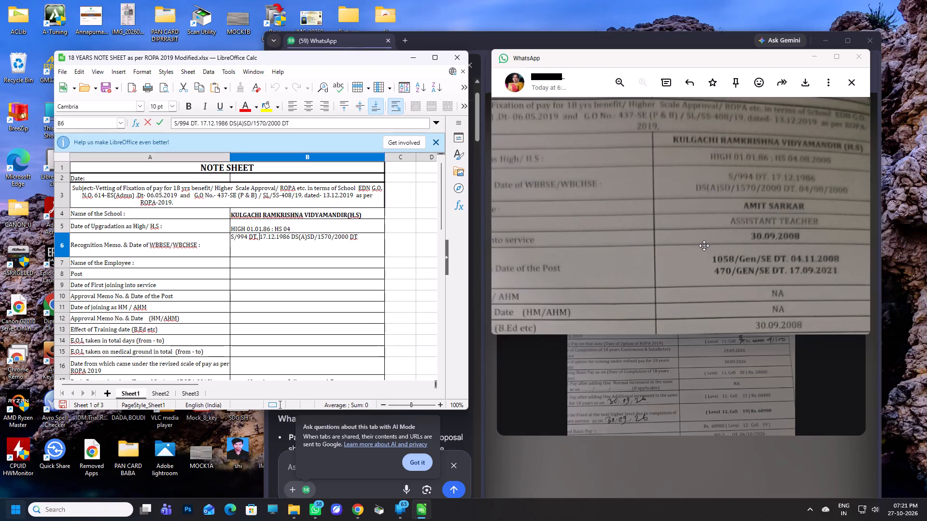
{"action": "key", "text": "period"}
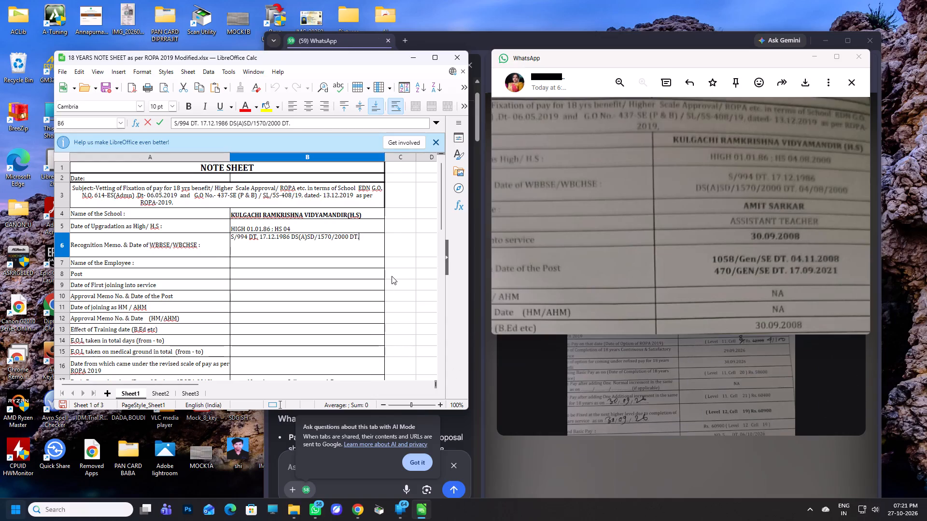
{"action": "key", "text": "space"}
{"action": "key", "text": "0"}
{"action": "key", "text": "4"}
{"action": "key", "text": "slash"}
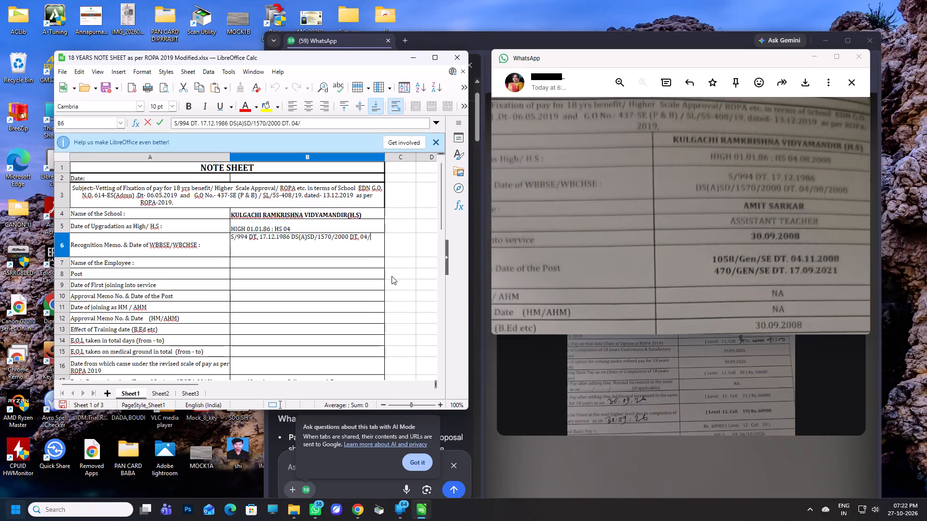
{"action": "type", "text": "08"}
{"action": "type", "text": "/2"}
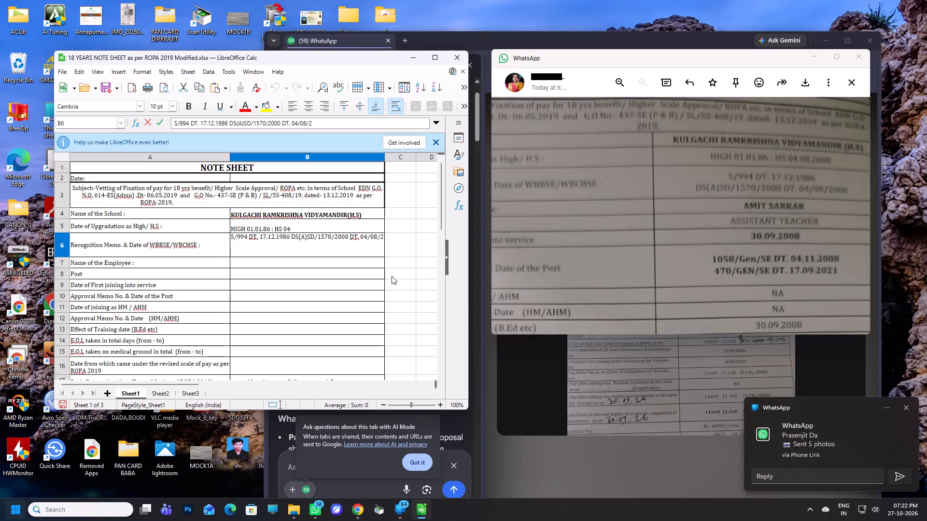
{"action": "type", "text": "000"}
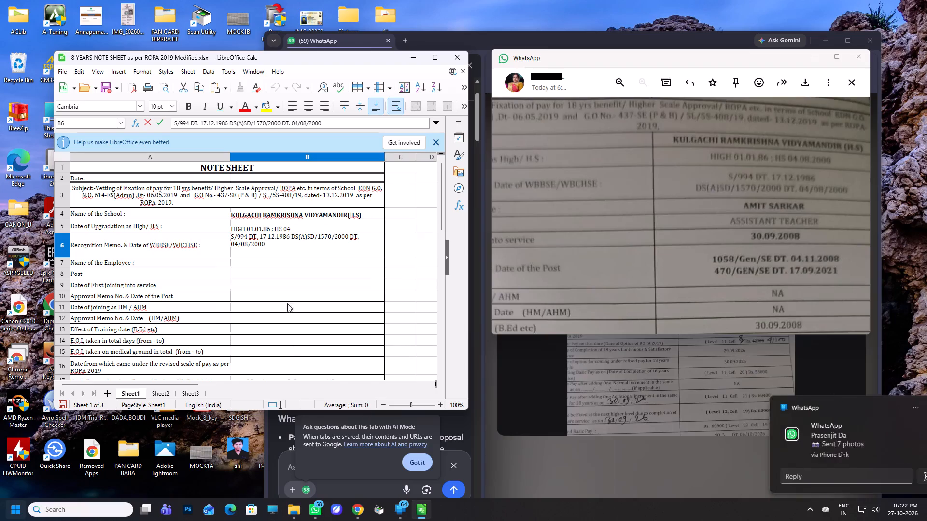
Remove the spaces around the second "DT." in the Recognition Memo entry, making it "DS(A)SD/1570/2000DT.04/08/2000".
{"action": "left_click", "coordinate": [230, 243]}
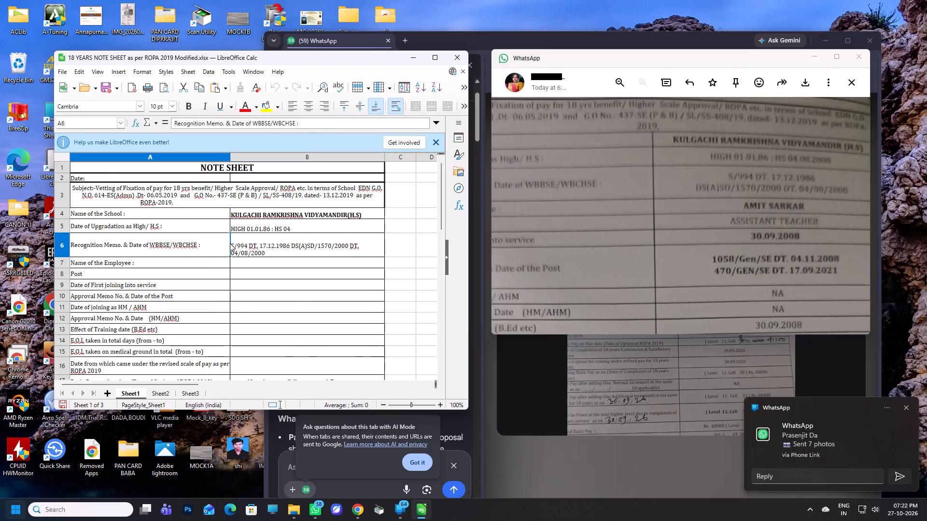
{"action": "left_click", "coordinate": [234, 258]}
{"action": "left_click", "coordinate": [273, 246]}
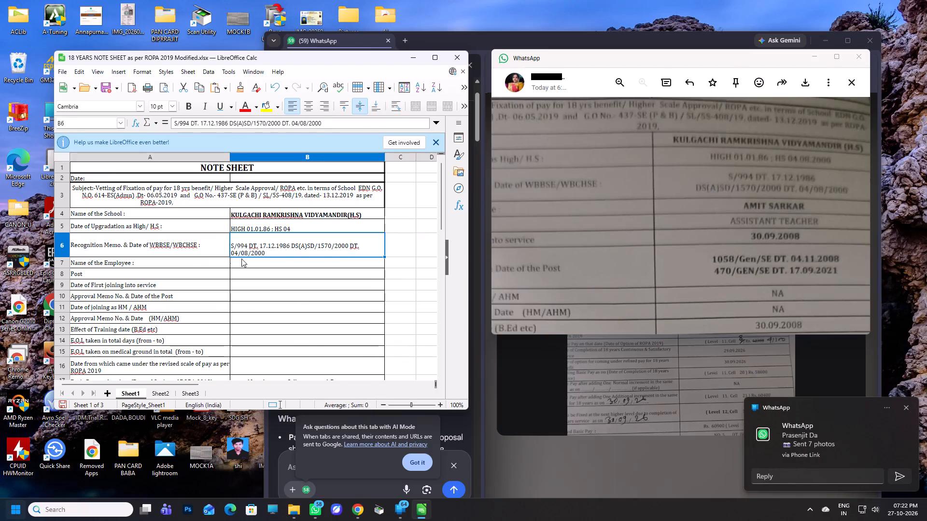
{"action": "triple_click", "coordinate": [365, 249]}
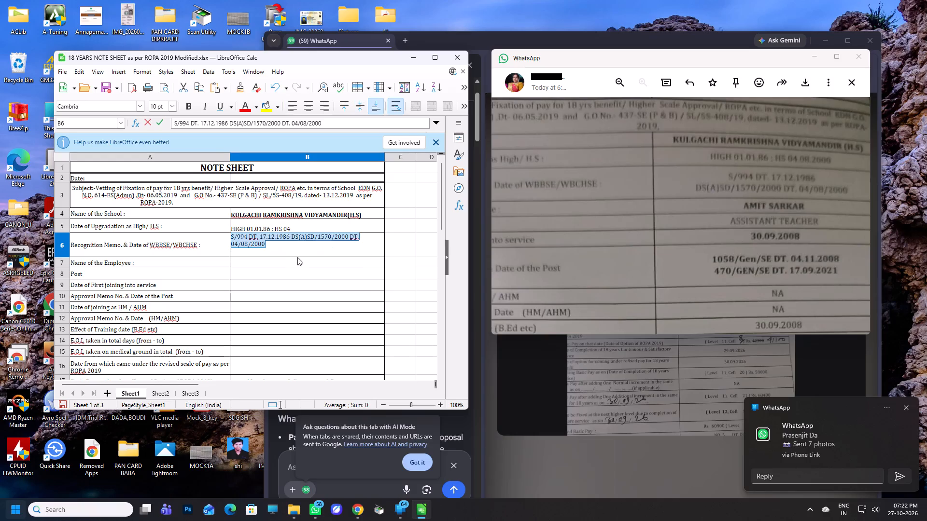
{"action": "left_click", "coordinate": [280, 258]}
{"action": "left_click", "coordinate": [267, 252]}
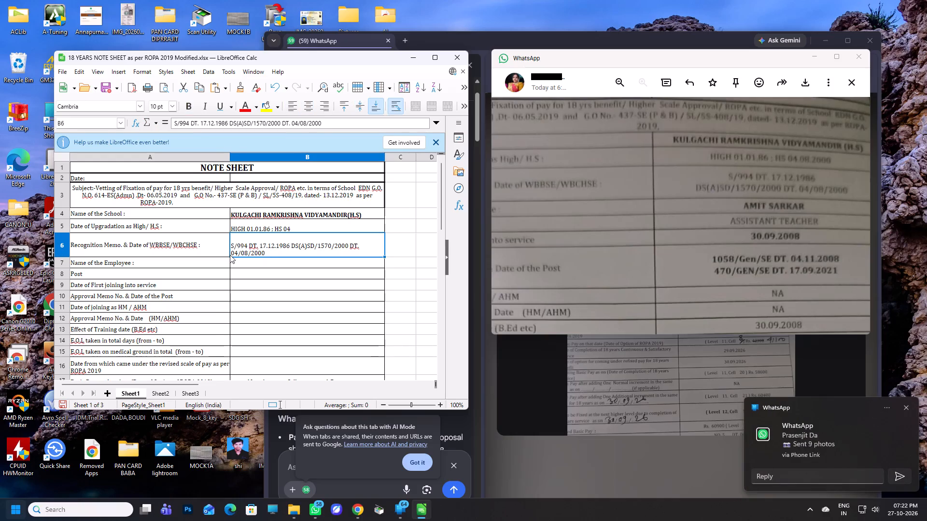
{"action": "left_click", "coordinate": [230, 255]}
{"action": "left_click", "coordinate": [246, 251]}
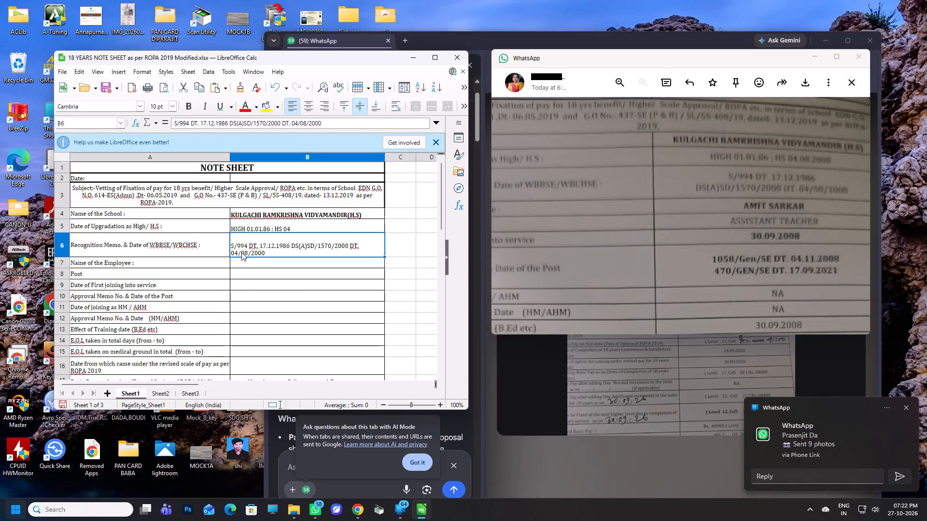
{"action": "left_click", "coordinate": [245, 251]}
{"action": "left_click", "coordinate": [274, 245]}
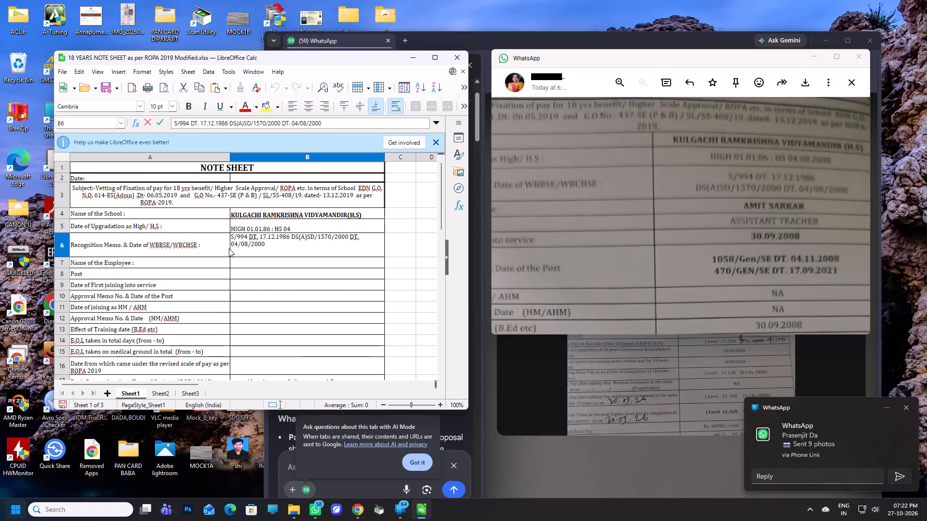
{"action": "left_click", "coordinate": [232, 247]}
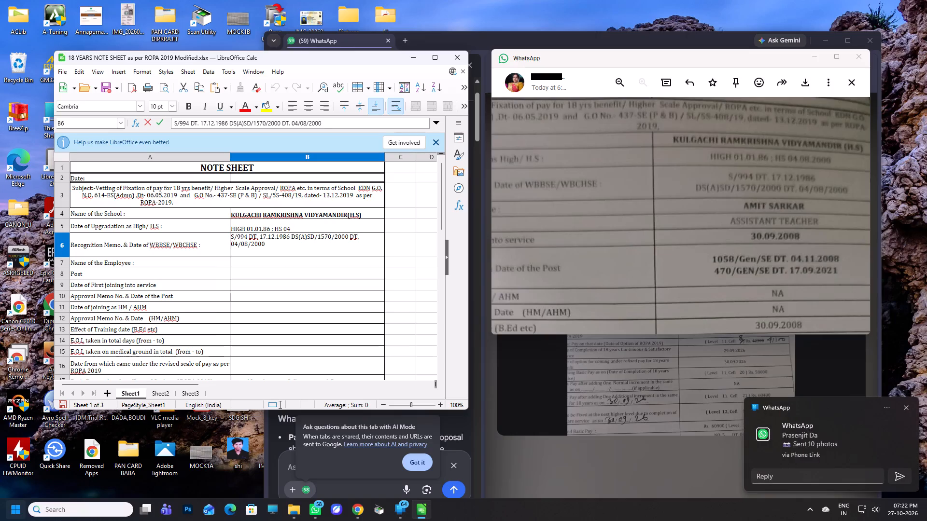
{"action": "key", "text": "BackSpace"}
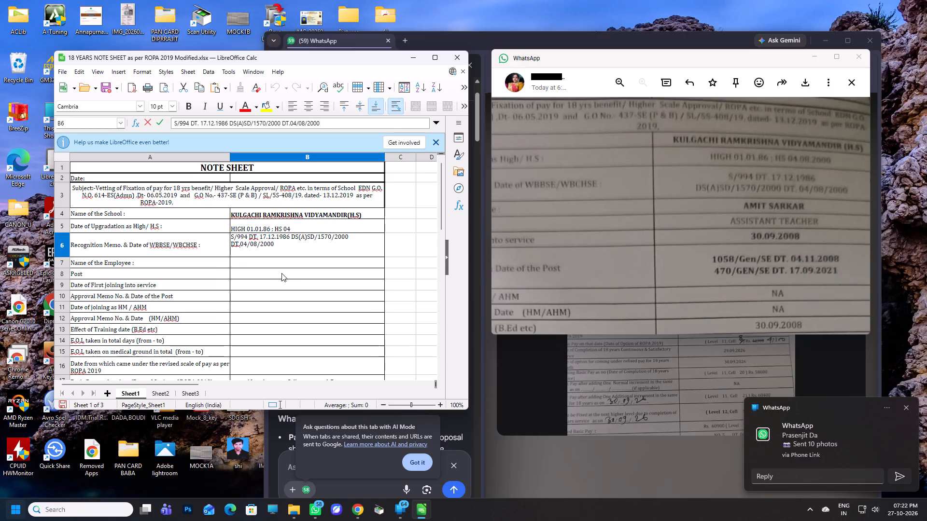
{"action": "left_click", "coordinate": [231, 242]}
{"action": "key", "text": "BackSpace"}
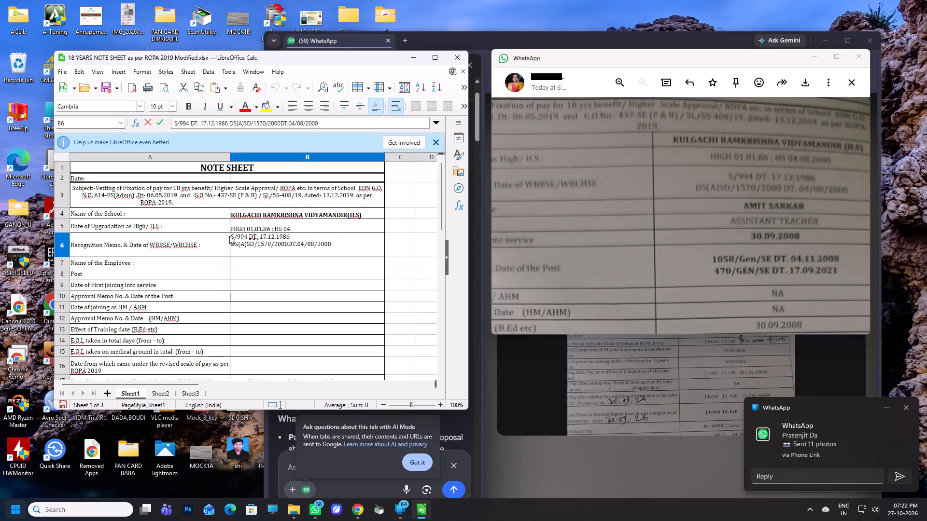
Center the Recognition Memo entry horizontally in its cell.
{"action": "left_click_drag", "start_coordinate": [230, 234], "coordinate": [247, 240]}
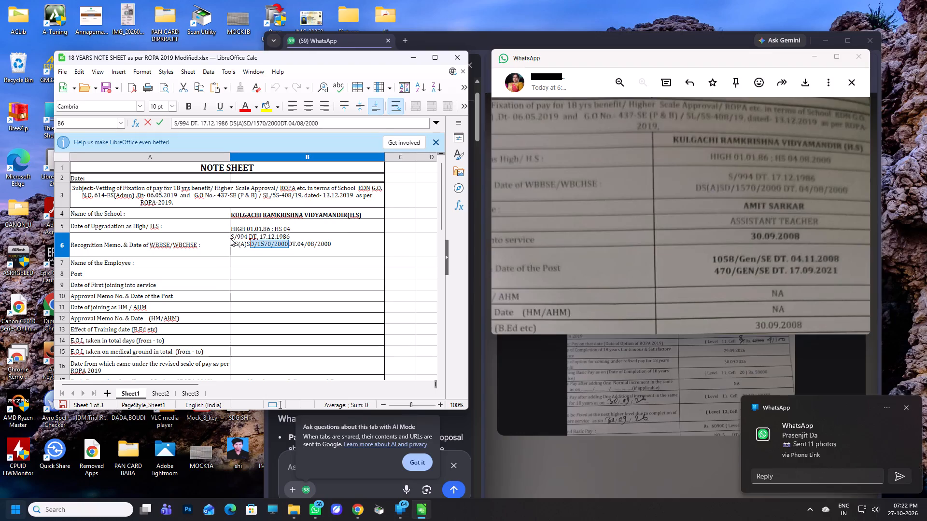
{"action": "left_click", "coordinate": [232, 234]}
{"action": "left_click_drag", "start_coordinate": [232, 234], "coordinate": [291, 237]}
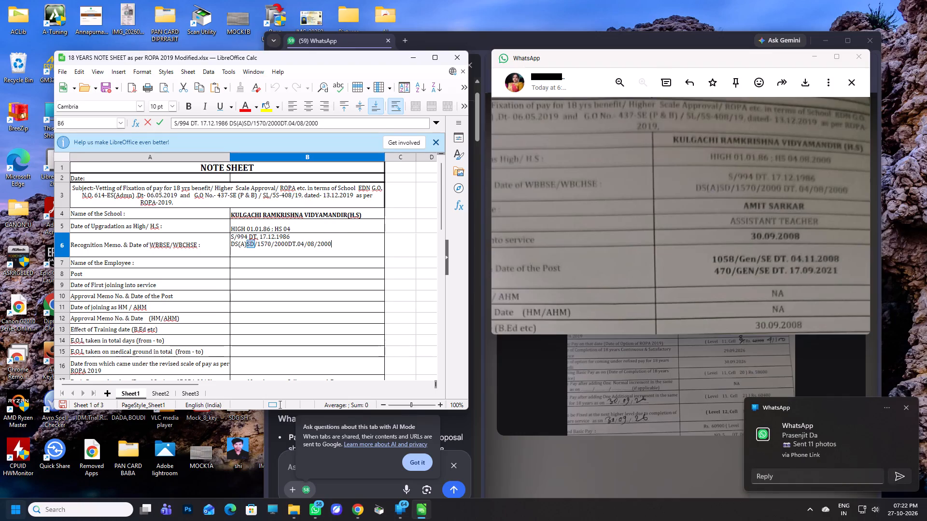
{"action": "left_click_drag", "start_coordinate": [291, 237], "coordinate": [302, 236]}
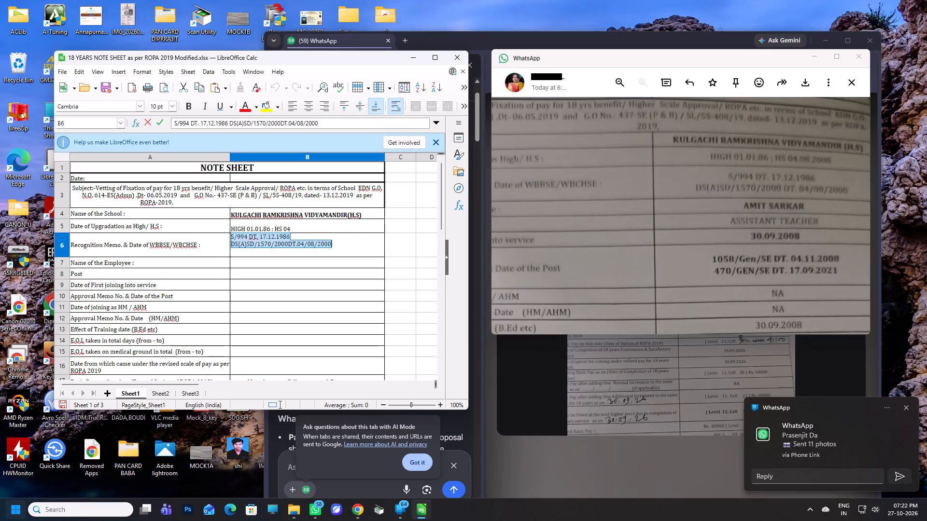
{"action": "left_click", "coordinate": [308, 109]}
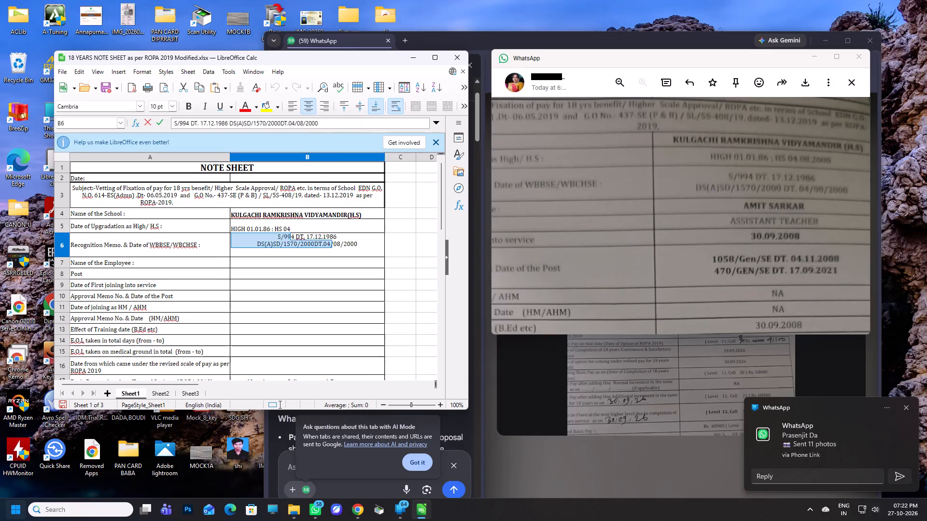
{"action": "left_click", "coordinate": [368, 247]}
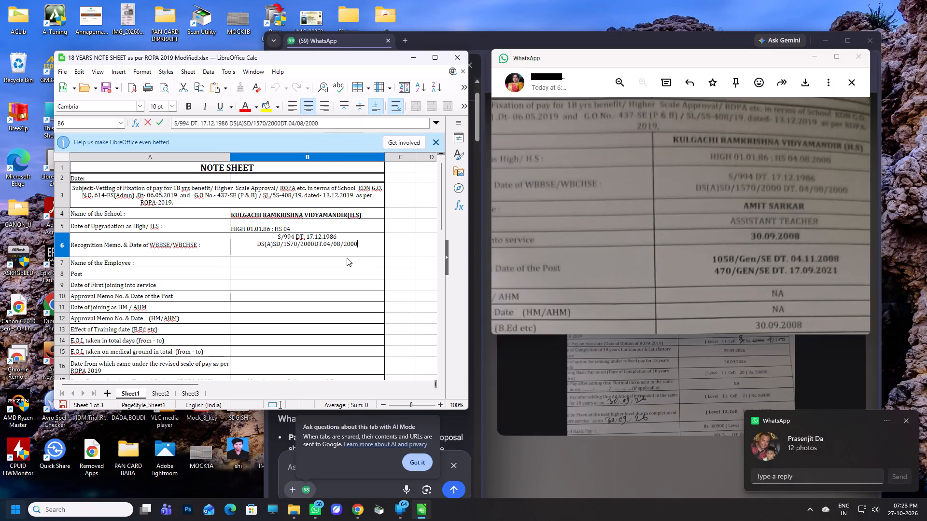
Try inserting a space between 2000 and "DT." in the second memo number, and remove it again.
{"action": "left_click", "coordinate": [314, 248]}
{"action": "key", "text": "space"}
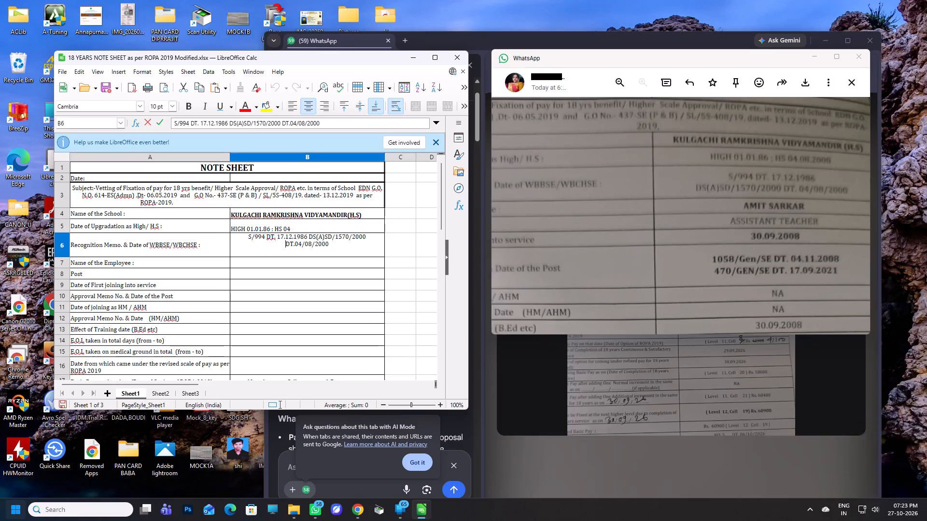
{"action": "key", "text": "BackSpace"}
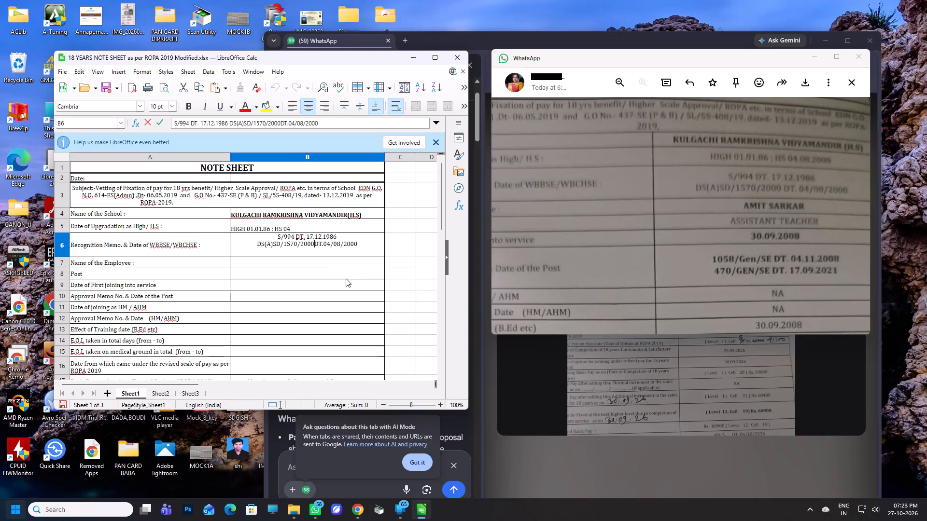
Enter the employee's name from the photo in the Name of the Employee row.
{"action": "left_click", "coordinate": [243, 264]}
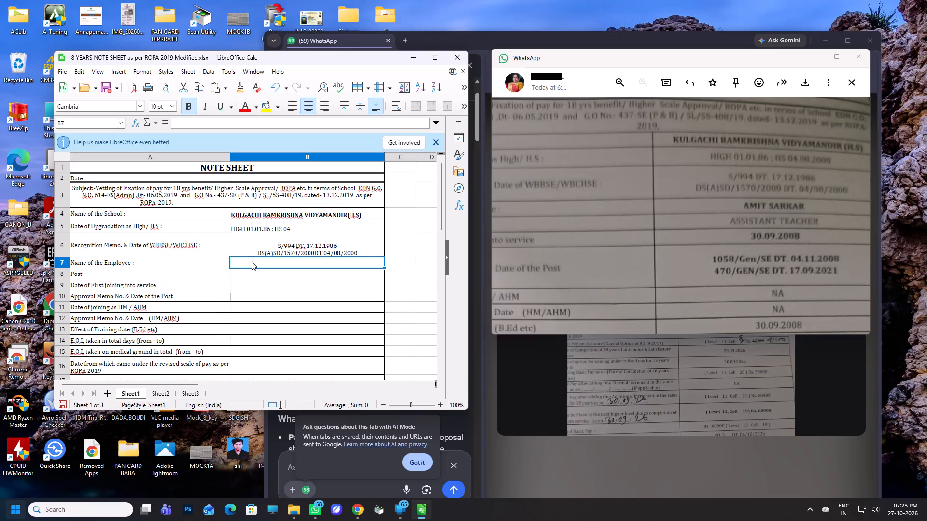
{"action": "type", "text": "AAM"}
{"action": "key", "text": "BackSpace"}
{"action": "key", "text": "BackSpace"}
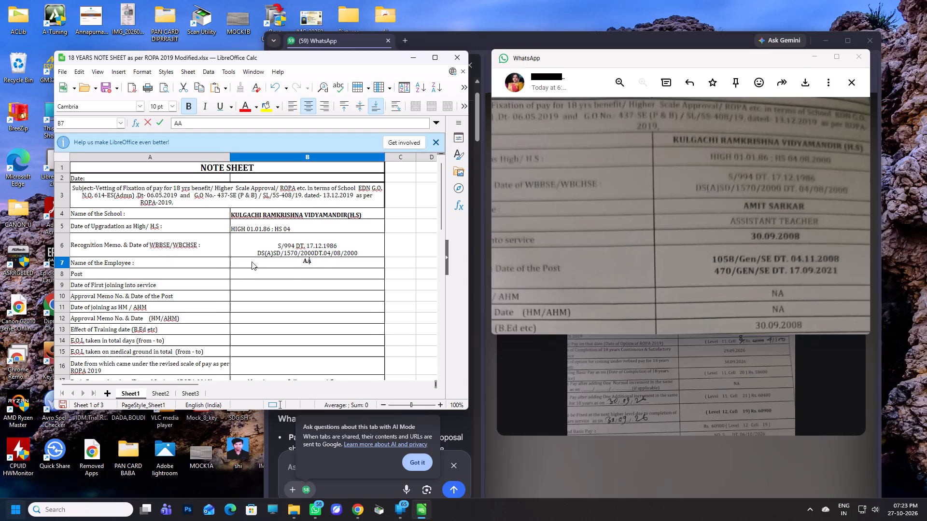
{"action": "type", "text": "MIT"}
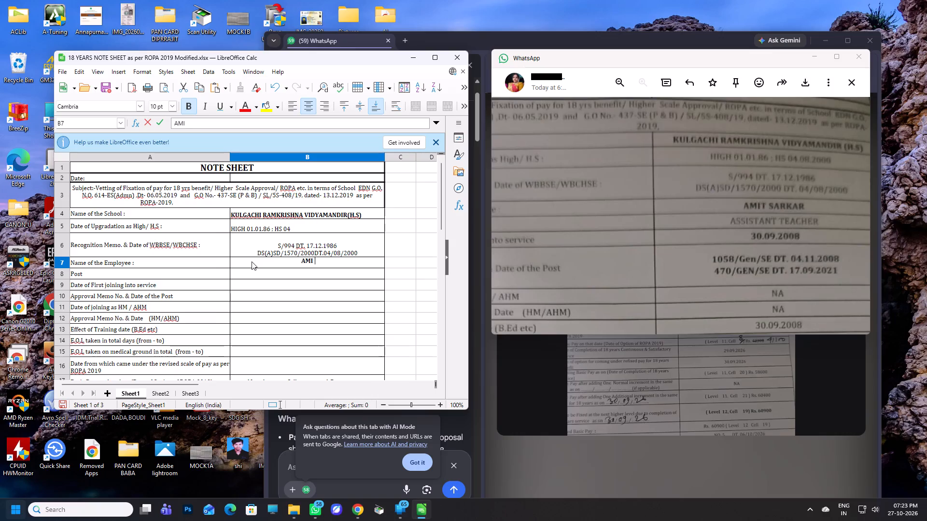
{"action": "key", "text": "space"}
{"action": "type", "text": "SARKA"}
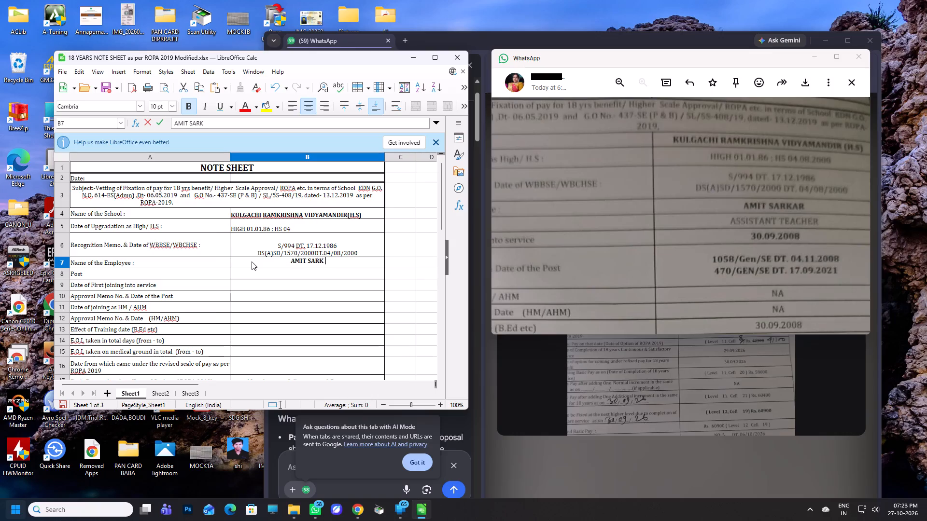
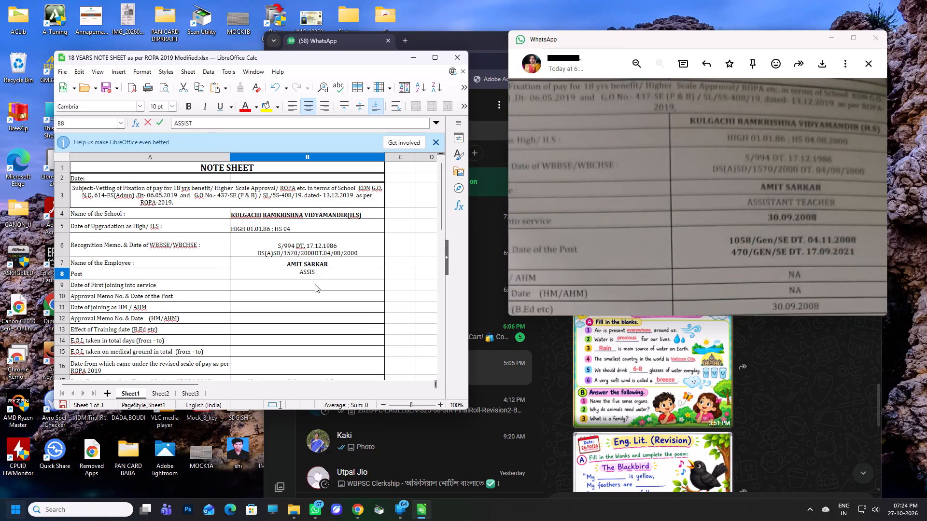
Complete the Post row's entry so that it reads ASSISTANT TEACHER.
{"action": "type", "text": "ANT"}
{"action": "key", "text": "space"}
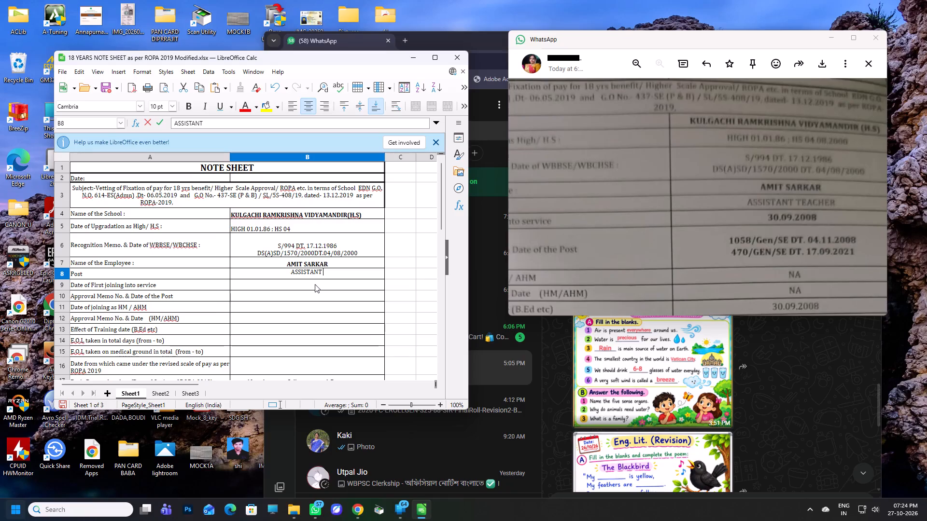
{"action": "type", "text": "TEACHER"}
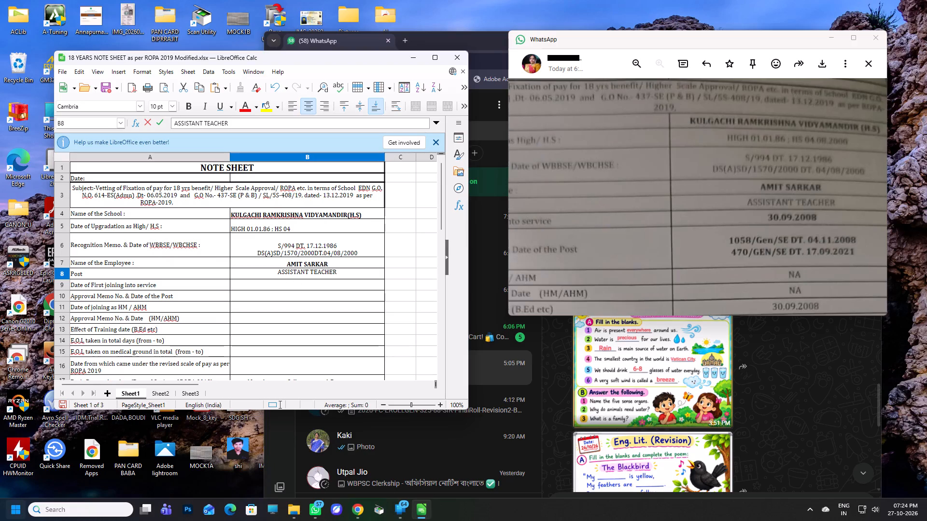
Enter 30.09.2008 as the Date of First joining into service.
{"action": "left_click", "coordinate": [271, 282]}
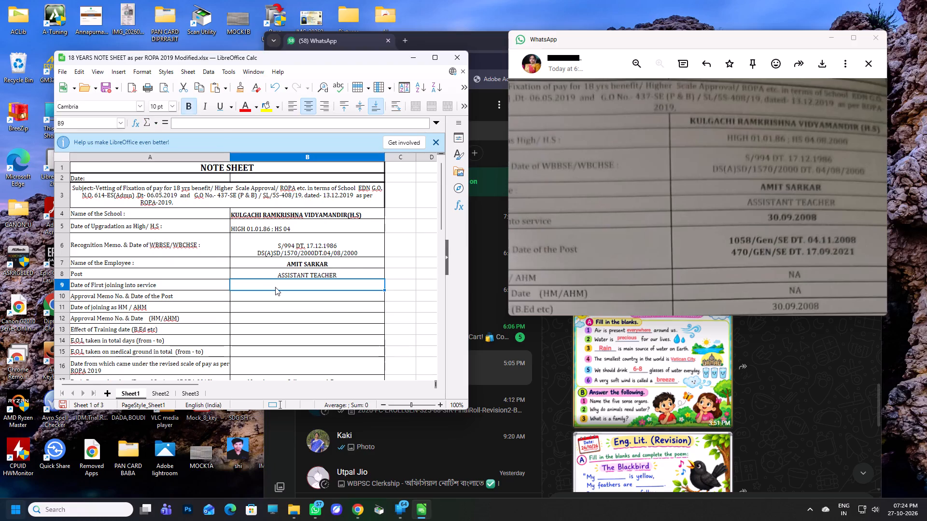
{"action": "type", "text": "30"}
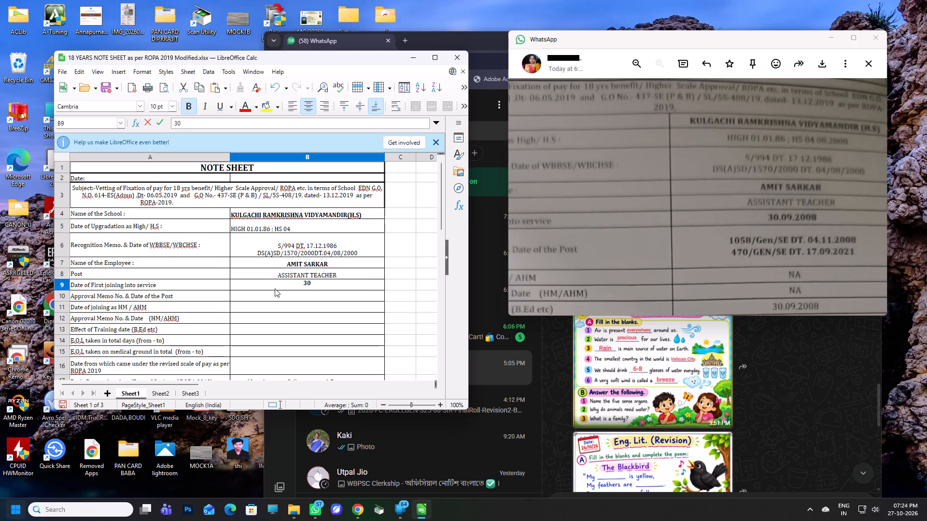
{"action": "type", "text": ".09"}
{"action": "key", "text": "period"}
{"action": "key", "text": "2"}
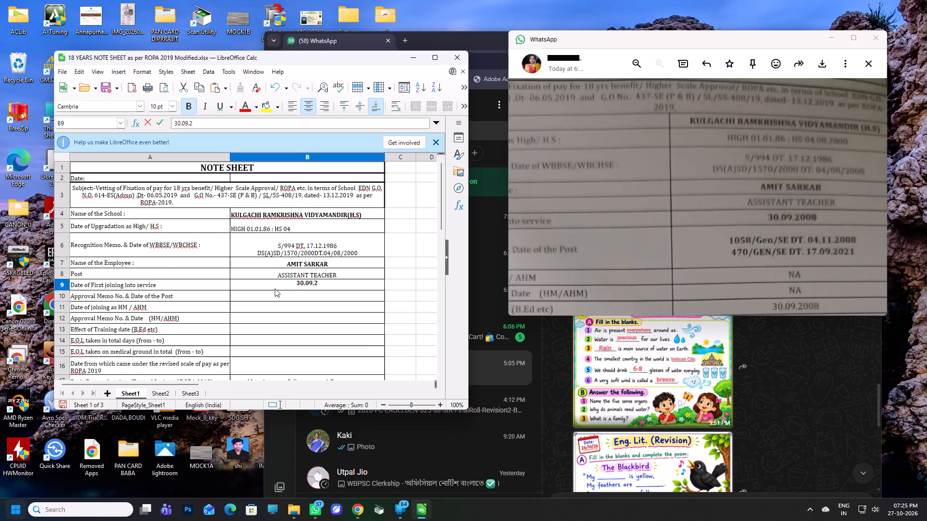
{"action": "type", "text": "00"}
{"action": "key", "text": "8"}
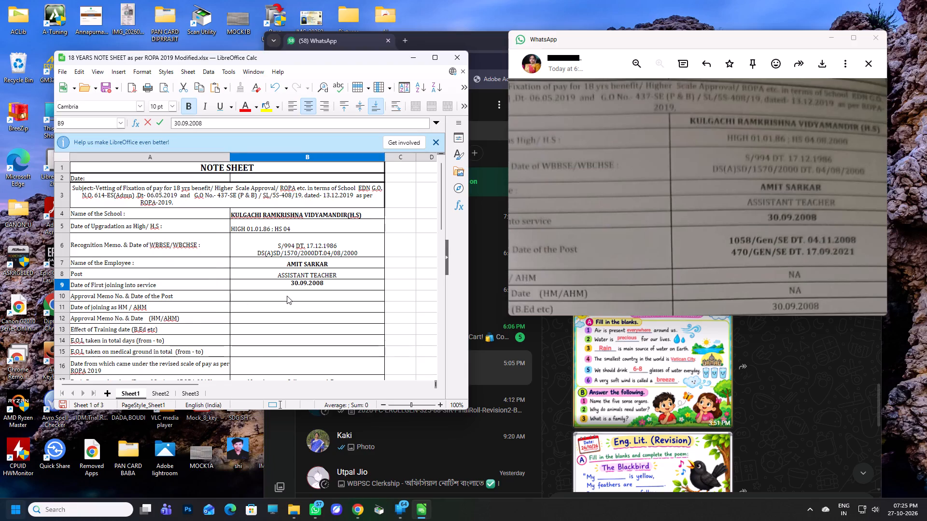
Try to increase the height of the Approval Memo No. & Date of the Post row for its entry.
{"action": "left_click", "coordinate": [289, 292]}
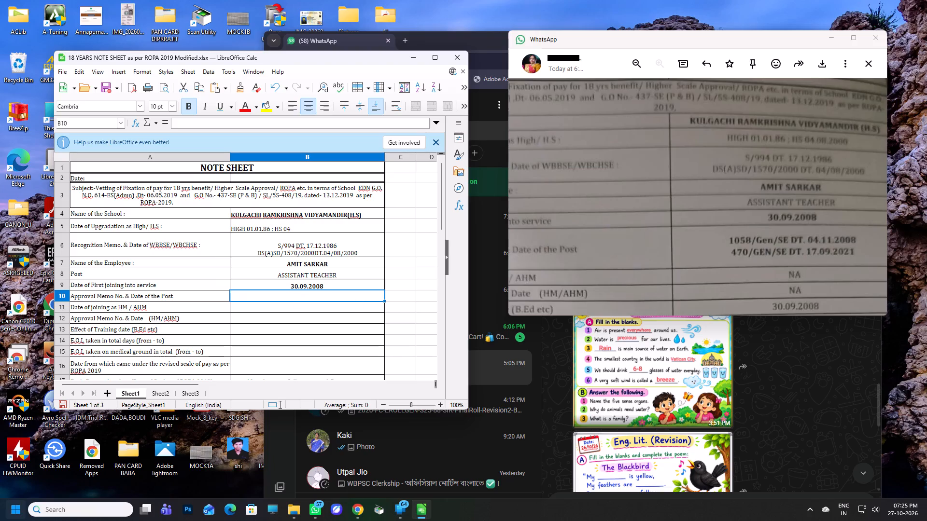
{"action": "left_click_drag", "start_coordinate": [383, 301], "coordinate": [383, 310]}
{"action": "left_click", "coordinate": [324, 301]}
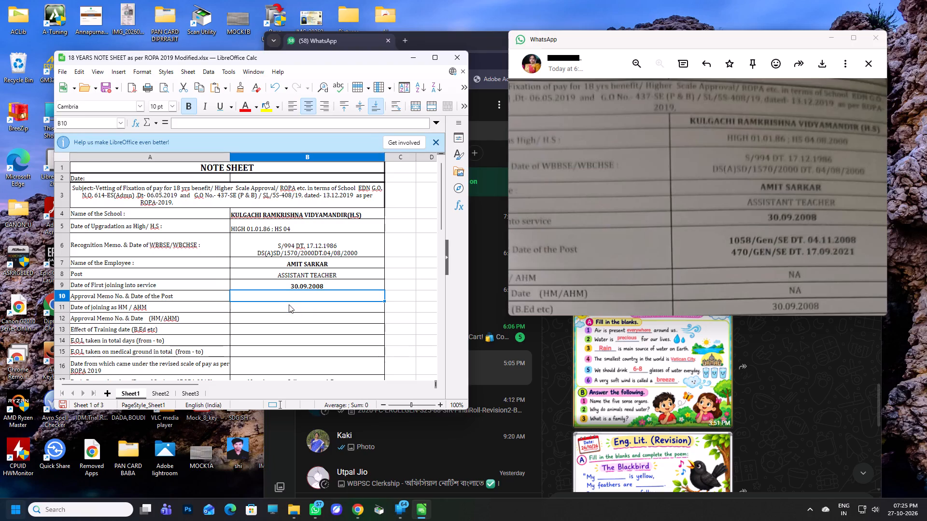
Increase the height of row 10, Approval Memo No. & Date of the Post, so its entry cell can hold two lines.
{"action": "left_click", "coordinate": [351, 294]}
{"action": "left_click", "coordinate": [378, 300]}
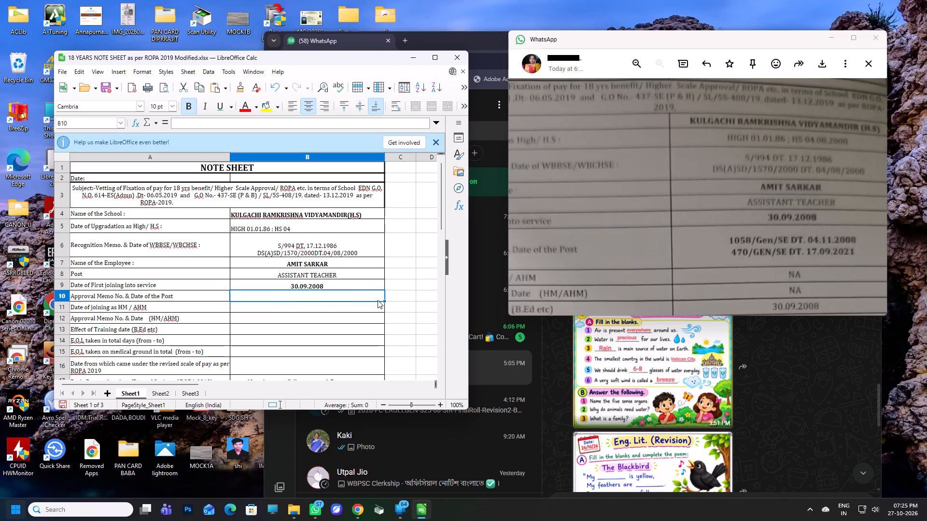
{"action": "left_click", "coordinate": [374, 298]}
{"action": "left_click_drag", "start_coordinate": [67, 302], "coordinate": [69, 307]}
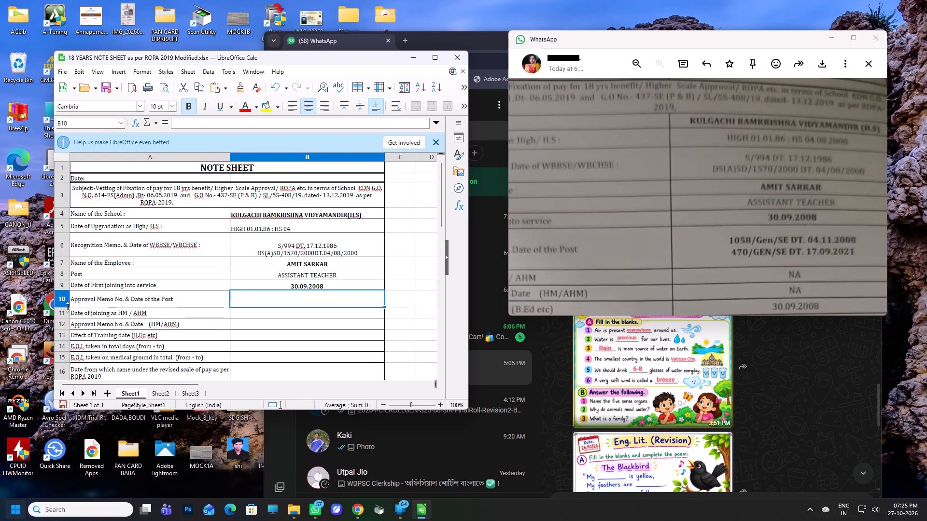
{"action": "left_click_drag", "start_coordinate": [68, 306], "coordinate": [69, 311]}
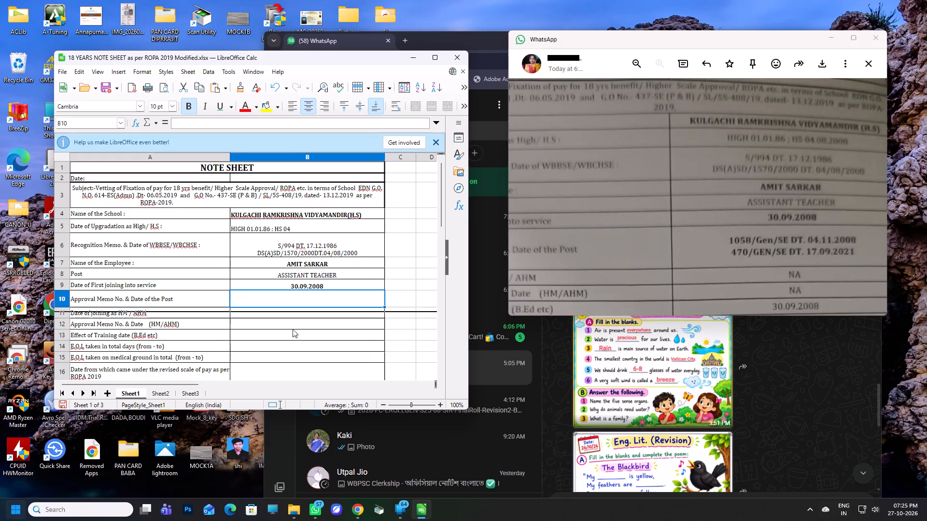
{"action": "left_click", "coordinate": [316, 307]}
{"action": "triple_click", "coordinate": [294, 303]}
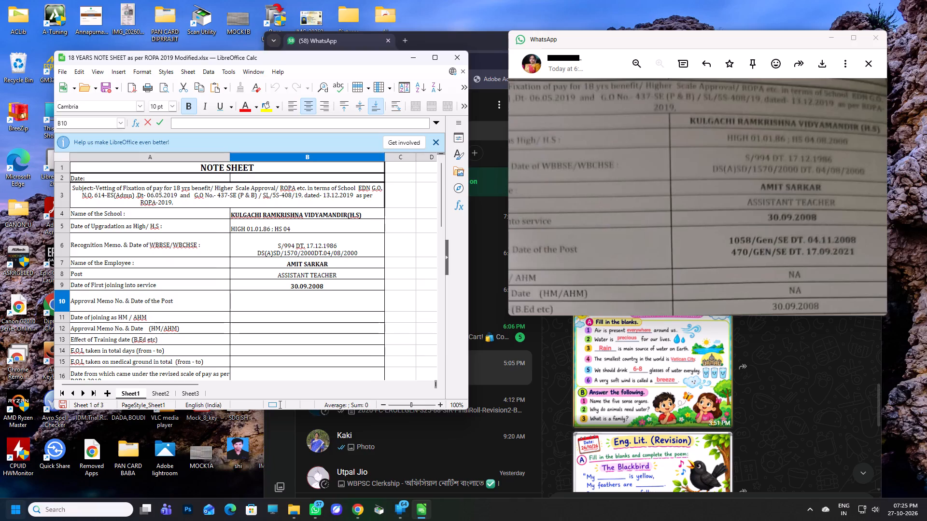
Center the contents of column B horizontally.
{"action": "left_click", "coordinate": [285, 175]}
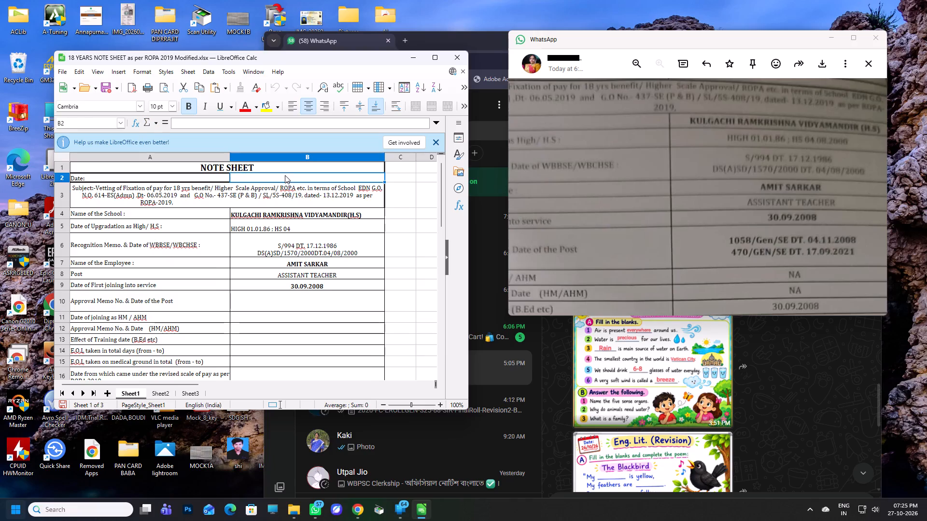
{"action": "left_click", "coordinate": [292, 154]}
{"action": "left_click", "coordinate": [312, 107]}
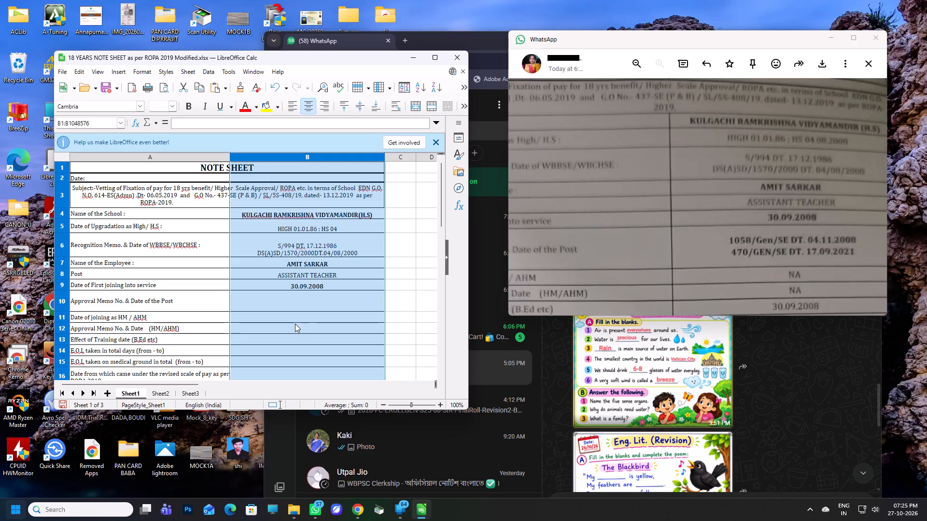
Start the Approval Memo No. & Date of the Post entry in column B with memo number 1058/Gen/SE.
{"action": "left_click", "coordinate": [342, 302]}
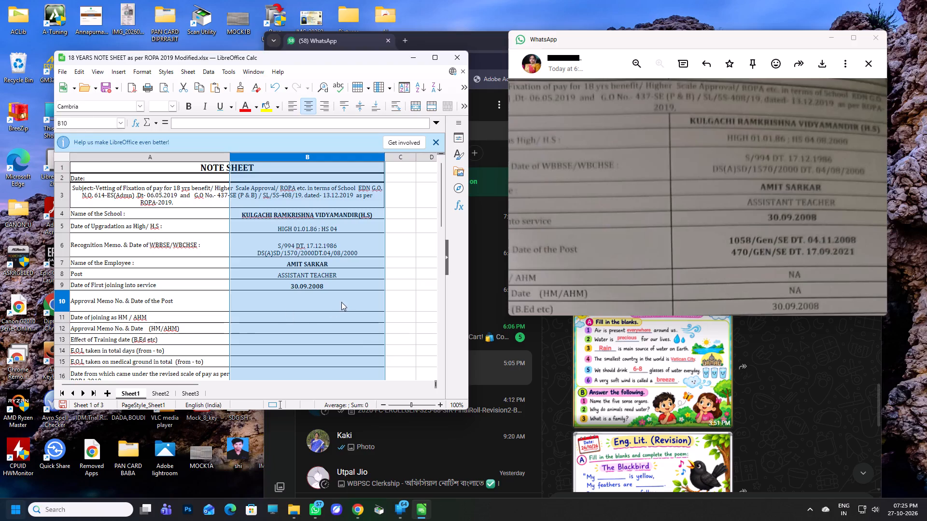
{"action": "double_click", "coordinate": [301, 294]}
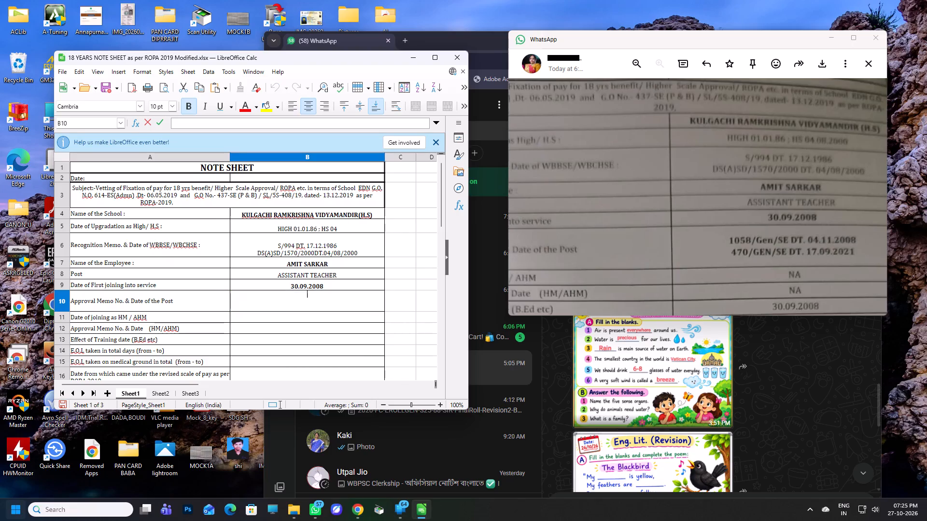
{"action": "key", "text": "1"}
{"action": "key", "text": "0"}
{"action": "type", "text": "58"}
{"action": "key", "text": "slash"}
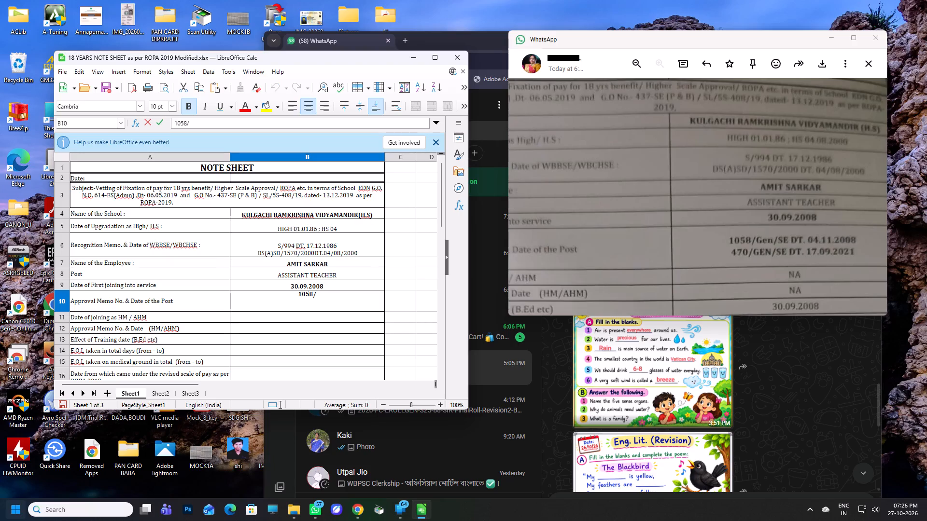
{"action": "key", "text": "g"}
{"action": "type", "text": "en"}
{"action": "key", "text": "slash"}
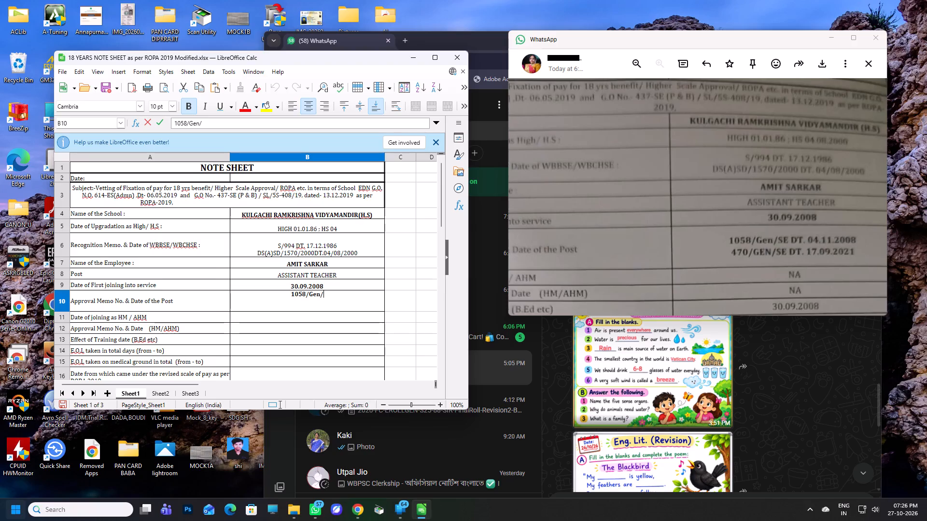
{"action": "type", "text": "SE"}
Add the date DT.04.11..2008 after memo number 1058/Gen/SE in the Approval Memo No. & Date of the Post entry.
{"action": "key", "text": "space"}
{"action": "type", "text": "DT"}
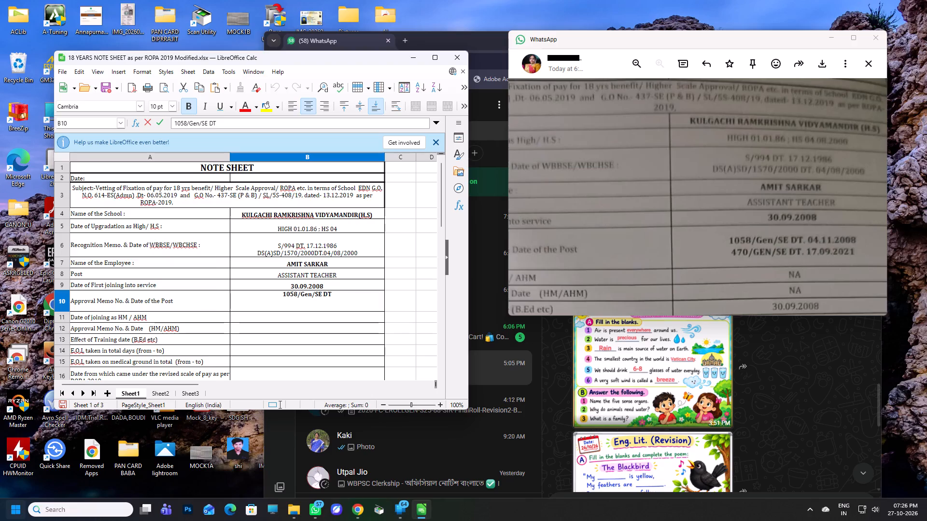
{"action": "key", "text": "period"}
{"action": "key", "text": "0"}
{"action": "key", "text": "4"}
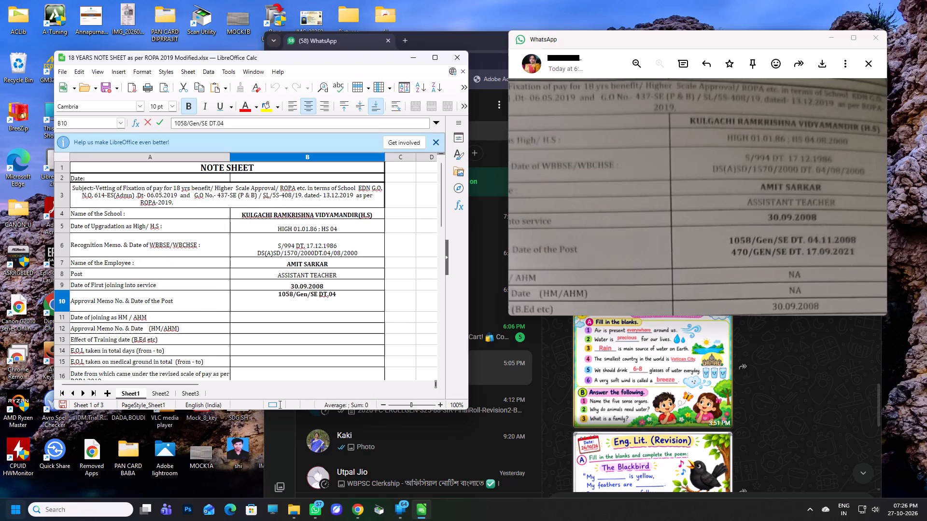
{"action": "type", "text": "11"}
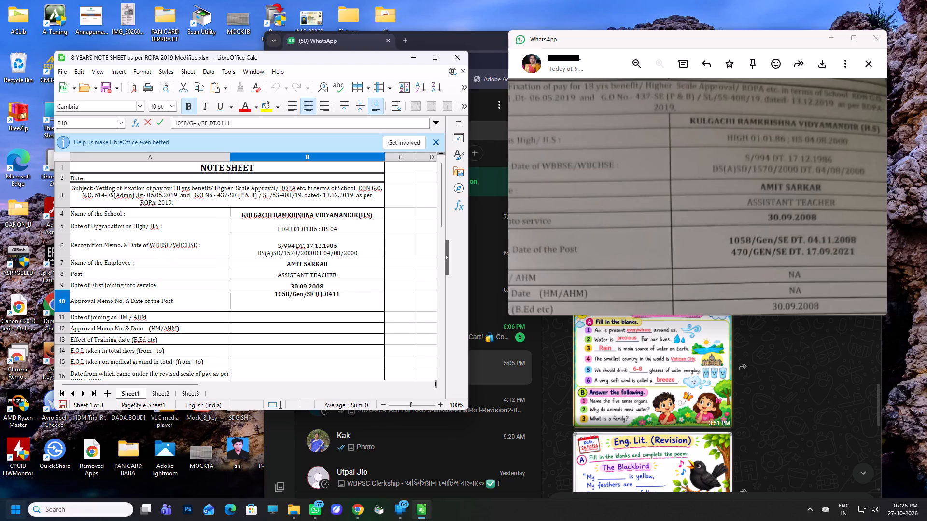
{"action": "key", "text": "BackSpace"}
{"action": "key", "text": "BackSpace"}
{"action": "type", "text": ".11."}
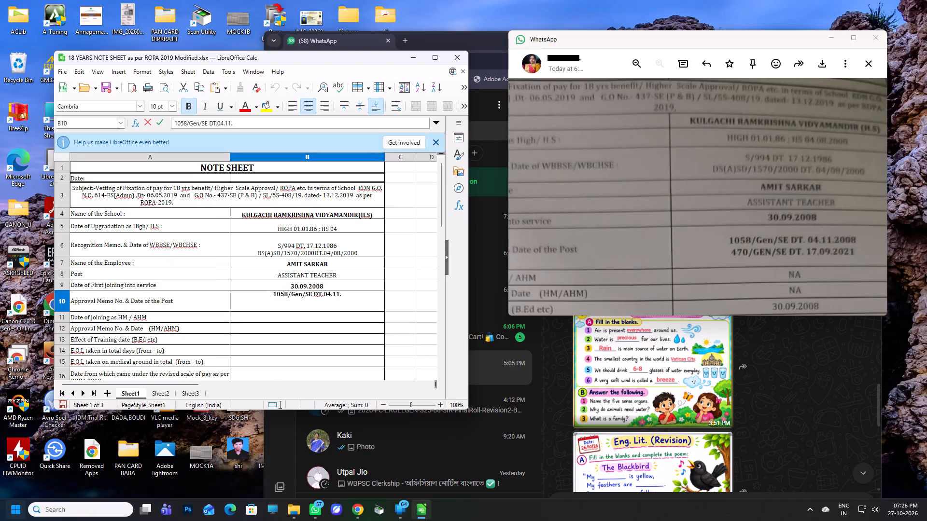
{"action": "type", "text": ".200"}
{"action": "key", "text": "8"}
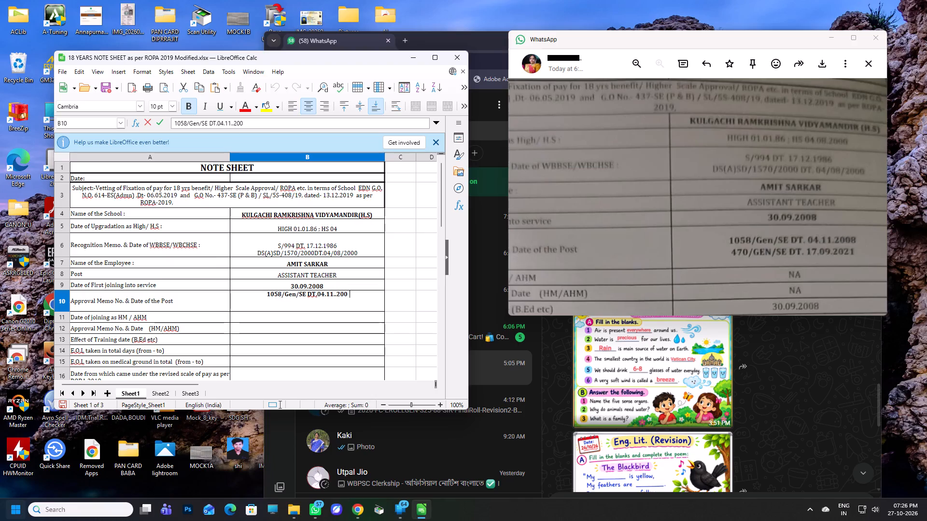
Continue the Approval Memo No. & Date of the Post entry with the second memo number, 470/GEN, after the first memo's date.
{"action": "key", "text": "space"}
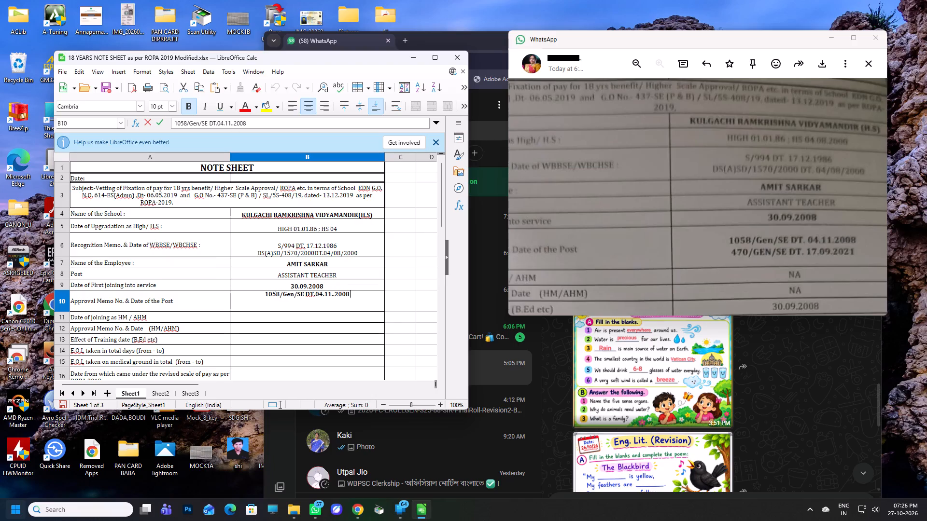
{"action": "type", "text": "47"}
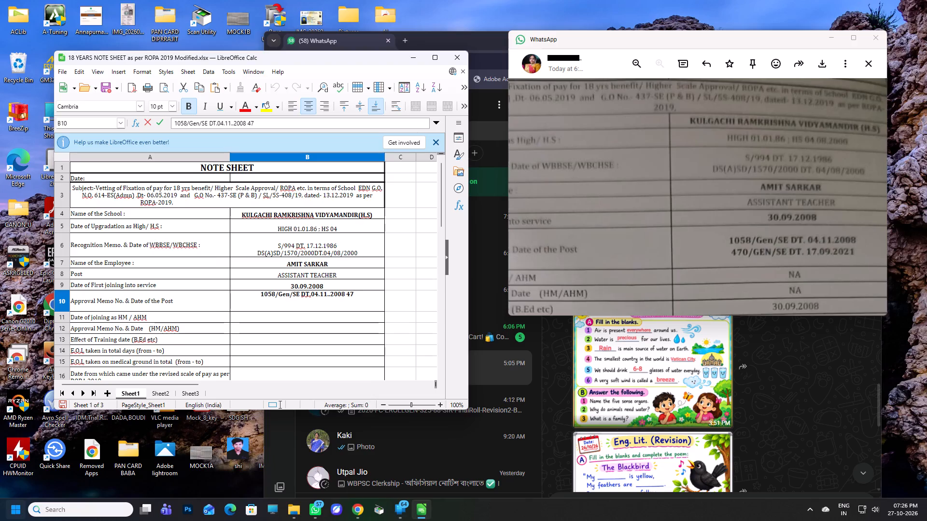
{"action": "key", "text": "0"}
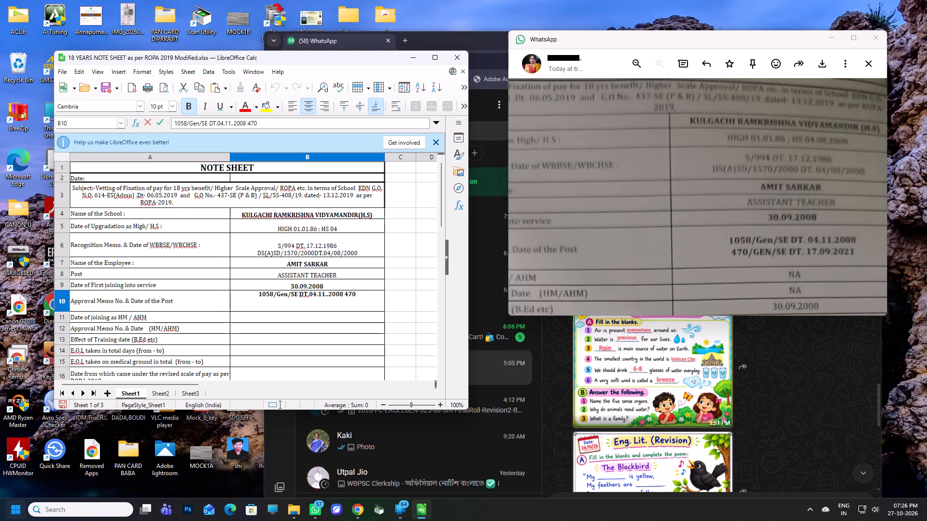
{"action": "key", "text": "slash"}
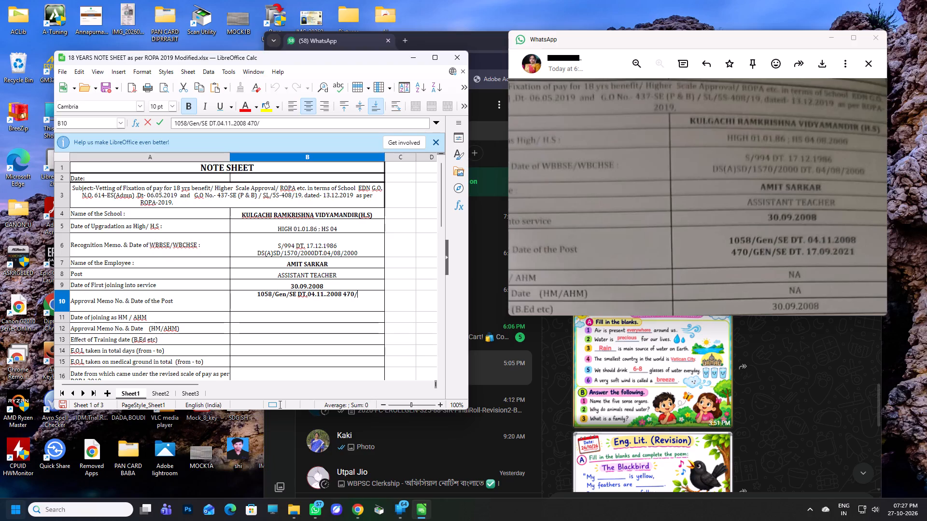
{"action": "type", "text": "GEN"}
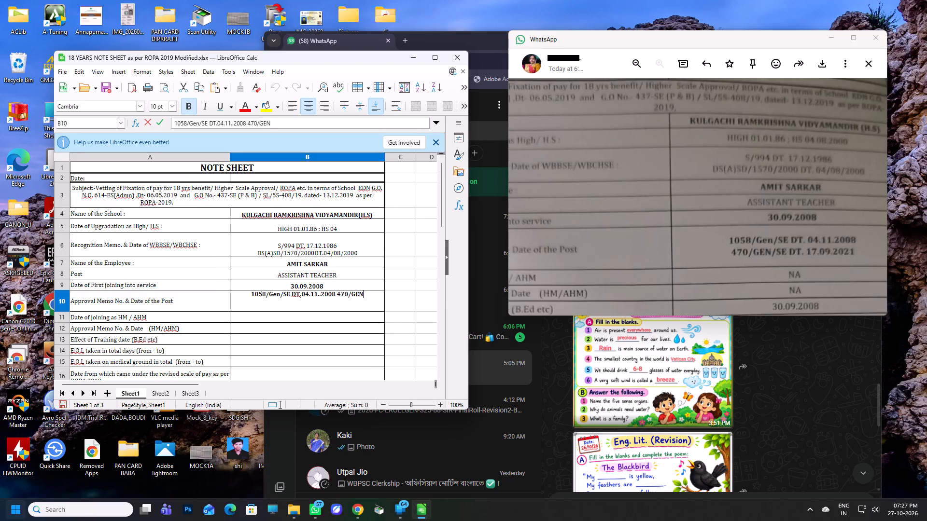
Continue the Approval Memo No. & Date of the Post entry by adding "/SE DT." after 470/GEN.
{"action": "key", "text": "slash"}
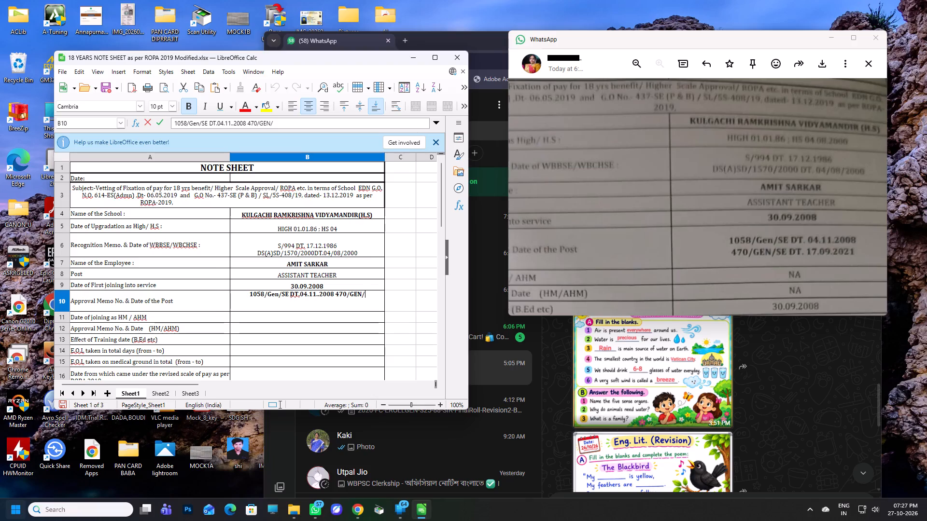
{"action": "type", "text": "SE"}
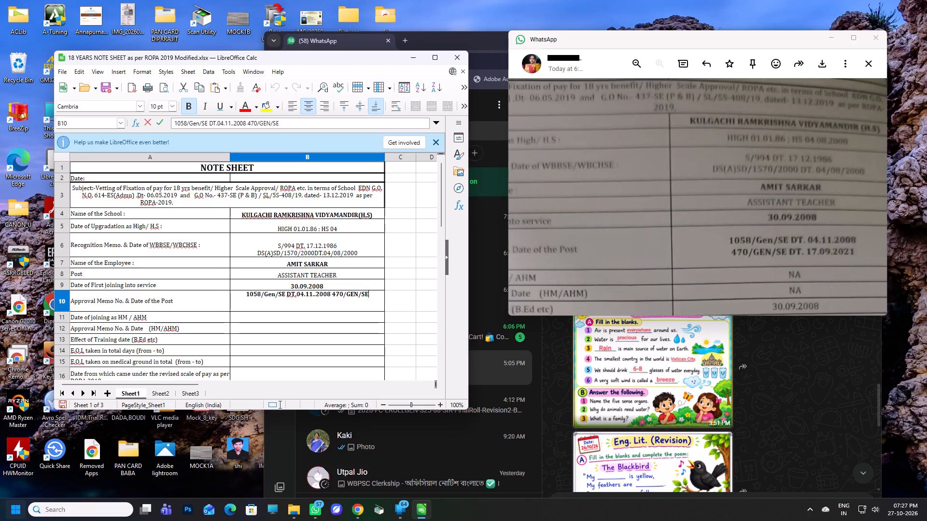
{"action": "key", "text": "space"}
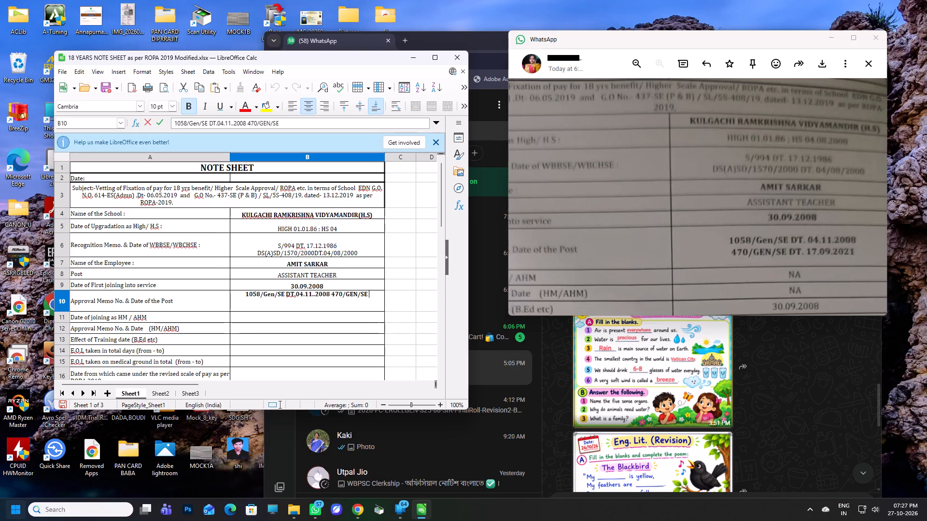
{"action": "type", "text": "DT"}
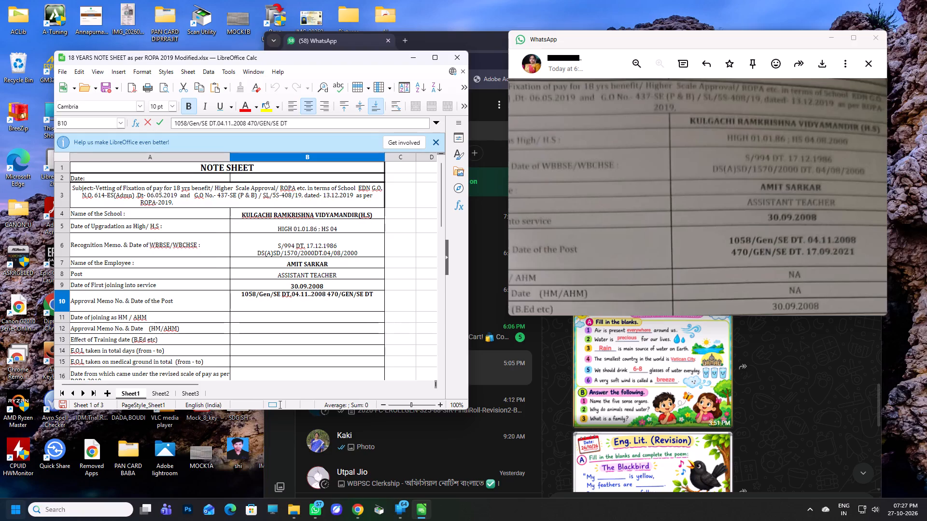
{"action": "key", "text": "period"}
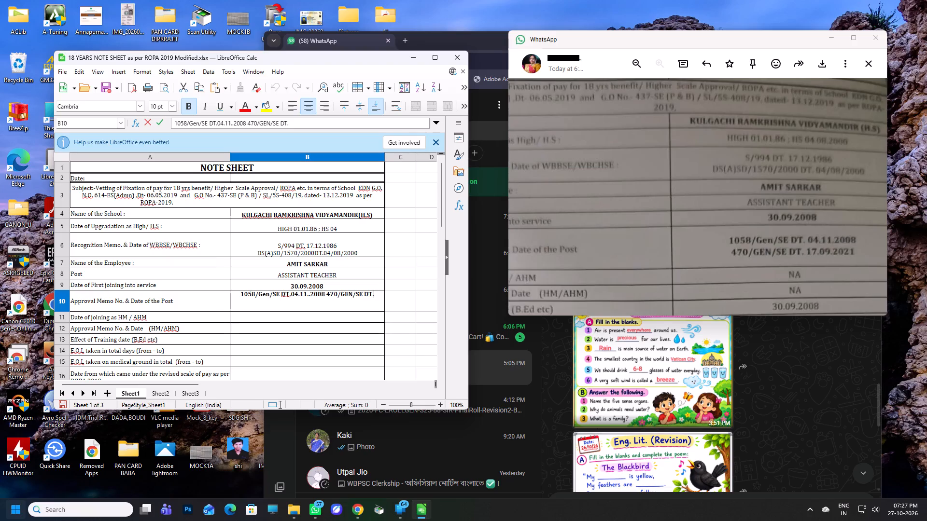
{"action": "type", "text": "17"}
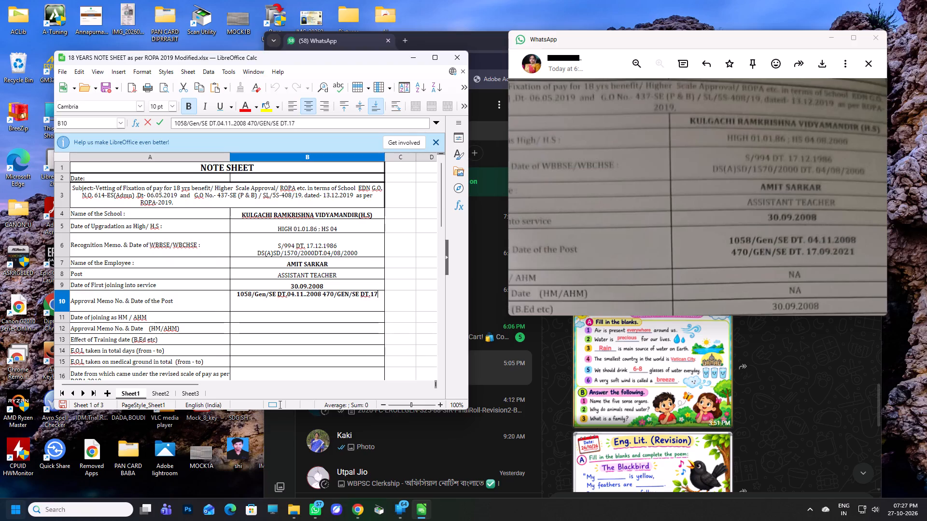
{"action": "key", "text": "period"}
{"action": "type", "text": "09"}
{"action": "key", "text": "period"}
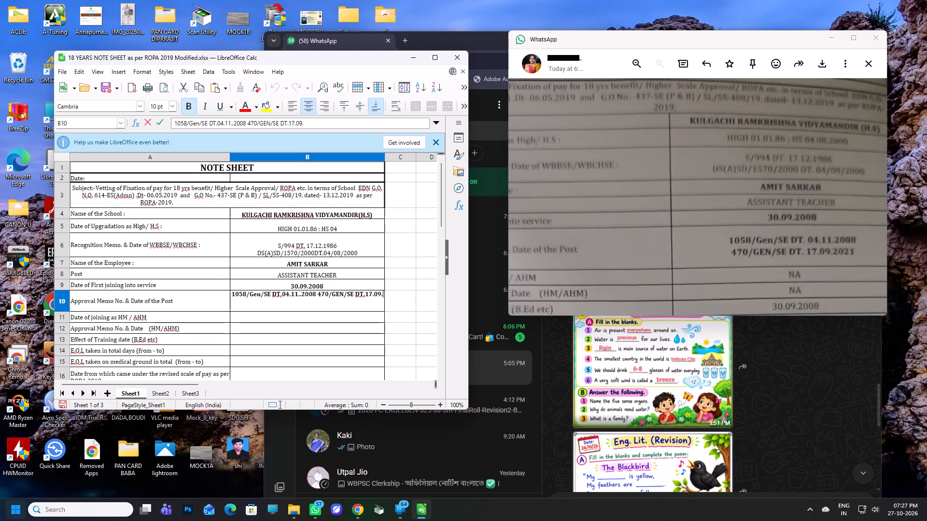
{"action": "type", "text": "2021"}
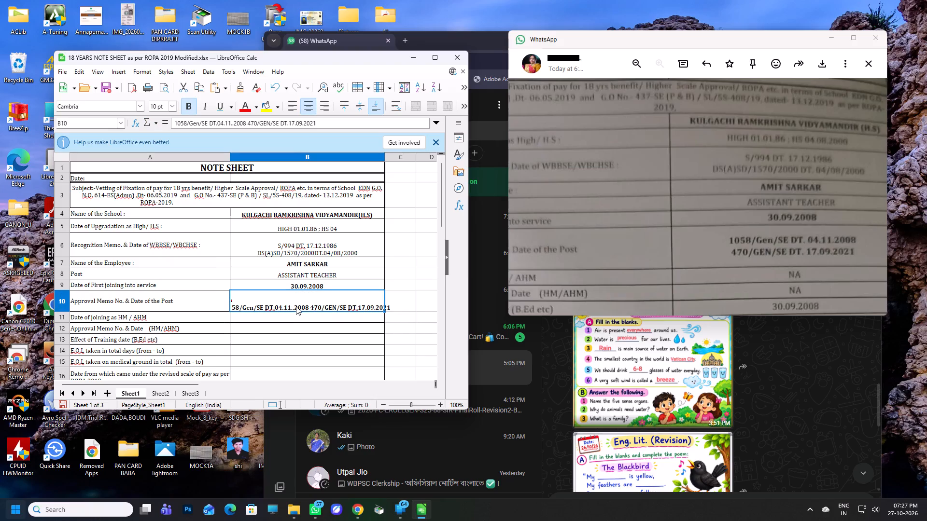
{"action": "left_click", "coordinate": [296, 306]}
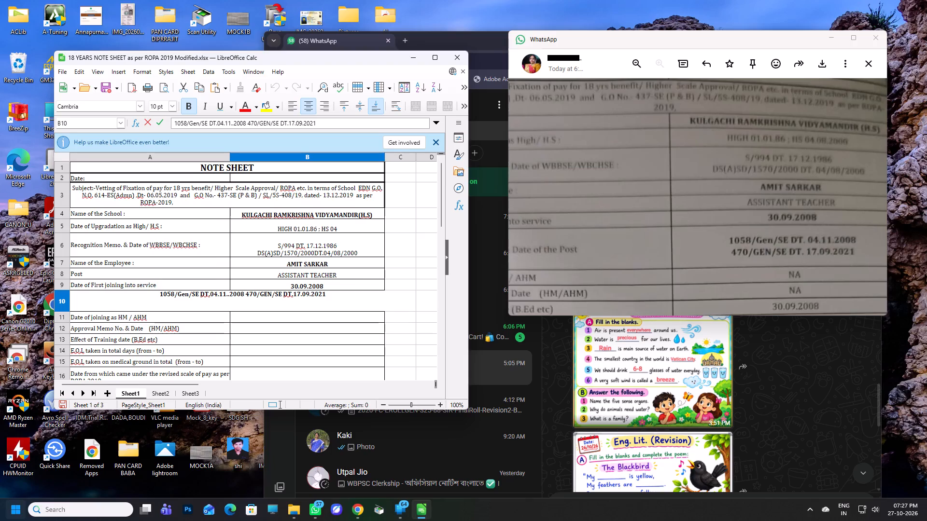
{"action": "left_click", "coordinate": [230, 294]}
{"action": "key", "text": "BackSpace"}
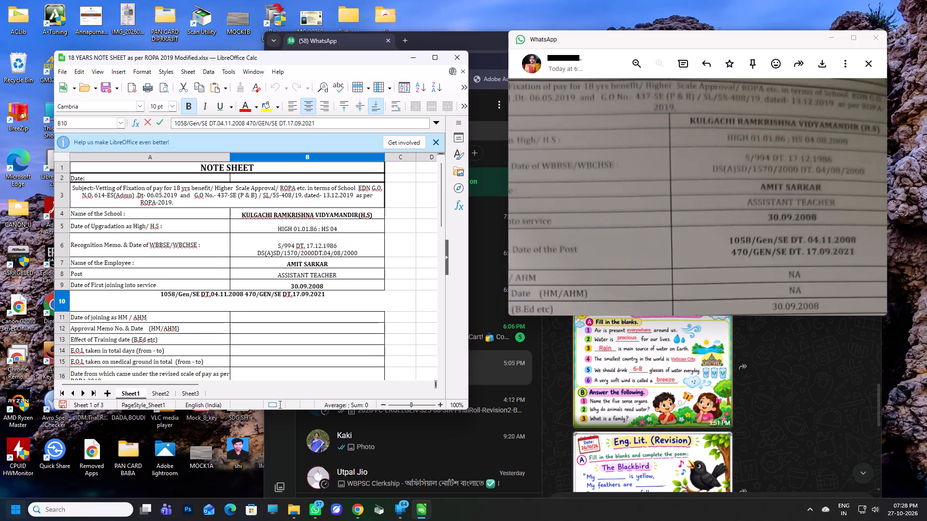
{"action": "left_click", "coordinate": [412, 318]}
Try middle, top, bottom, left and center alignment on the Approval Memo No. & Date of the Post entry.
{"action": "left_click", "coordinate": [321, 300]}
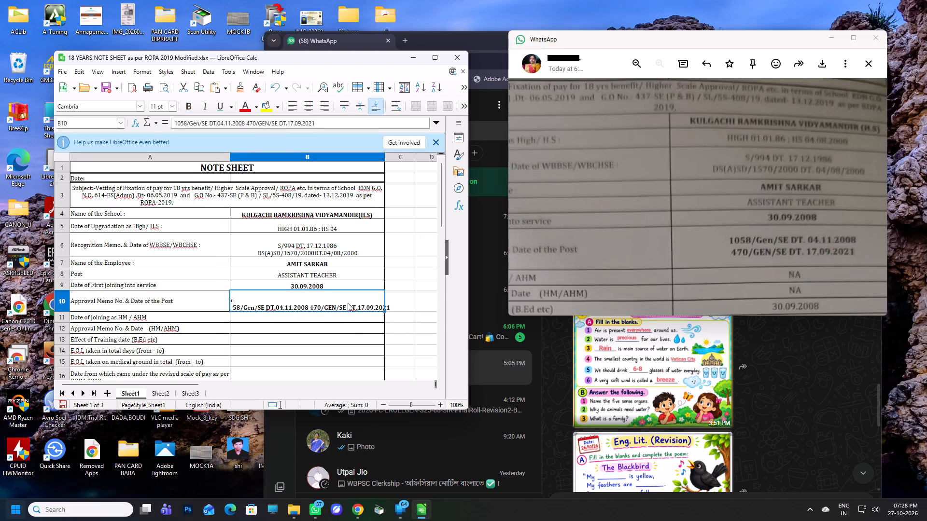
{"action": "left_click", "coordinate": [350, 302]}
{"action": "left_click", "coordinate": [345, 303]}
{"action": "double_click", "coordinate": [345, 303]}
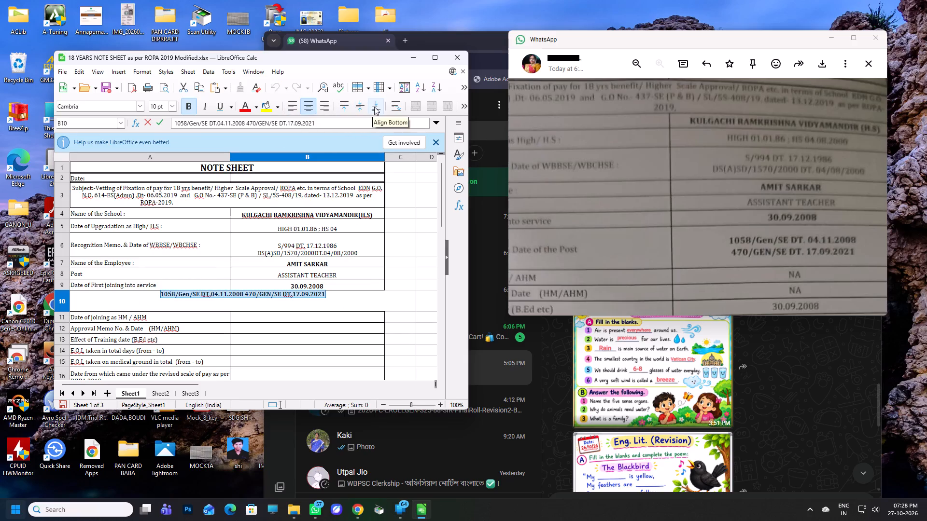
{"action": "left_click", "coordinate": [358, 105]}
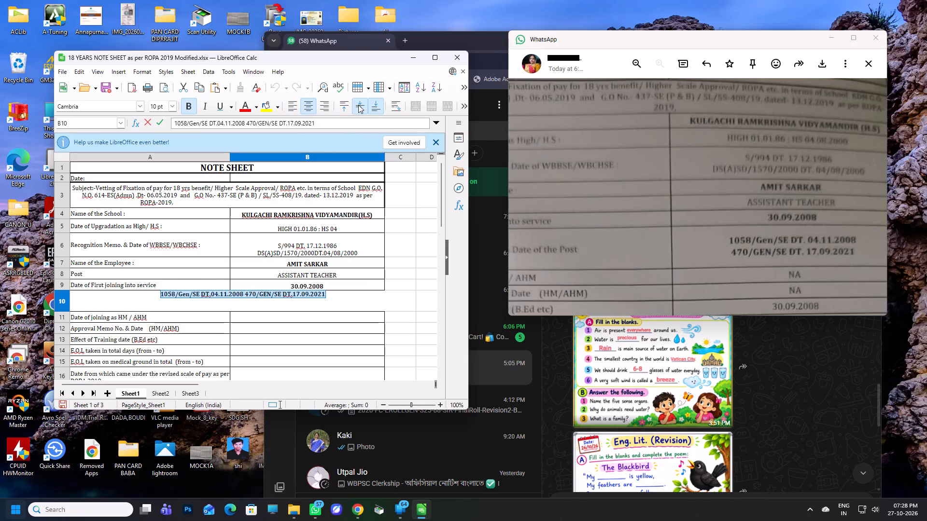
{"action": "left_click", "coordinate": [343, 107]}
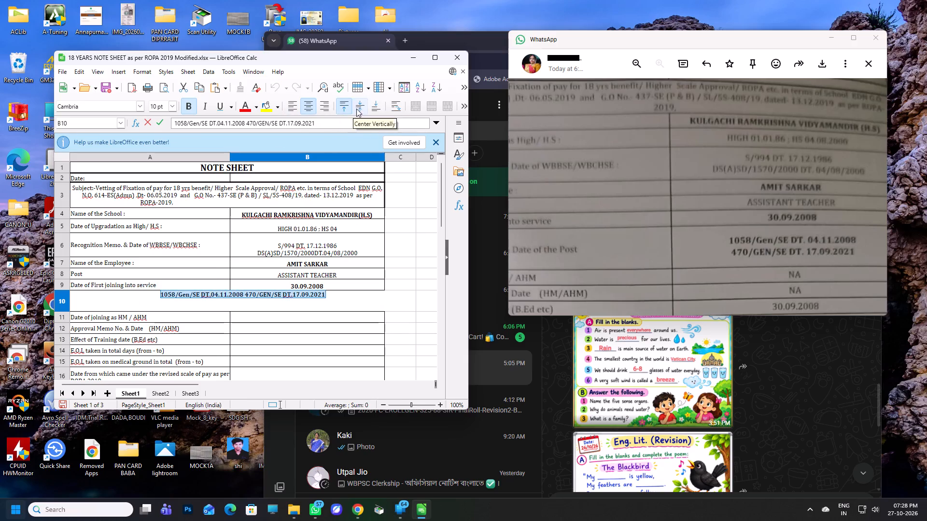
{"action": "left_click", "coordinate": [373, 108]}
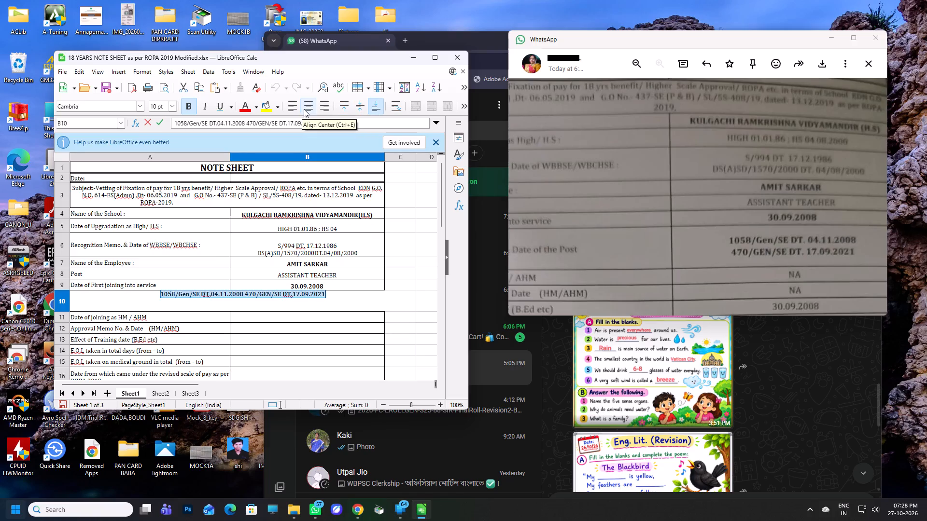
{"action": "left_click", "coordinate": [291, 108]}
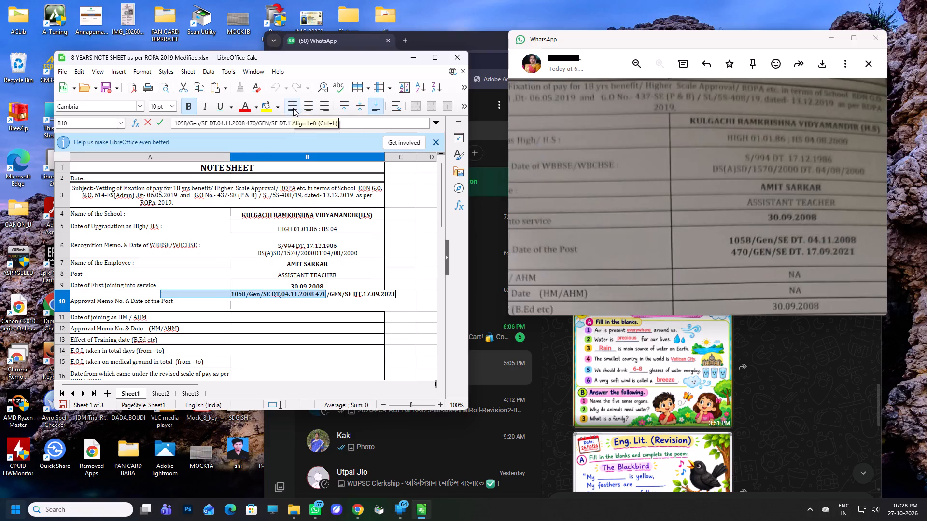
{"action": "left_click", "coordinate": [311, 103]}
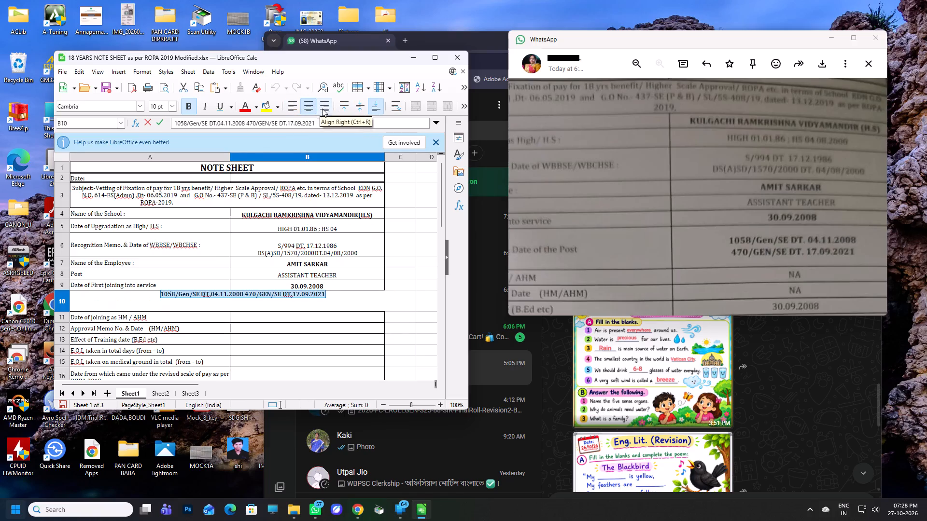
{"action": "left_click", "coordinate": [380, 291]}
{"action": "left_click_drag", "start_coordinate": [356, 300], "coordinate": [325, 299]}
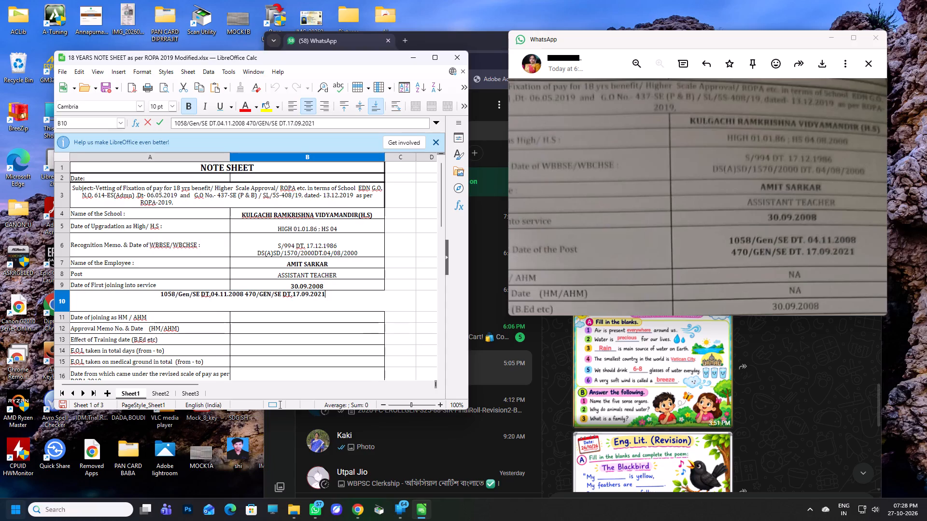
Maximize the note sheet spreadsheet window.
{"action": "left_click", "coordinate": [427, 60]}
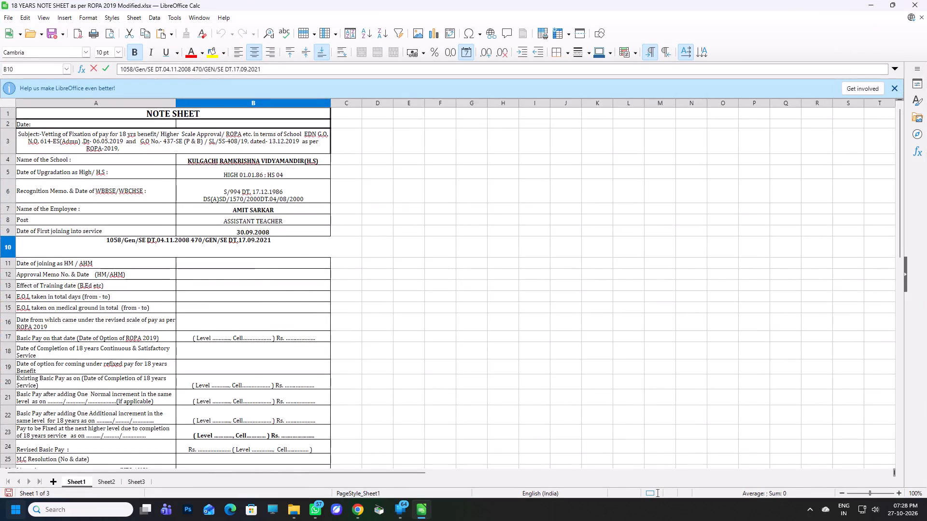
{"action": "scroll", "coordinate": [189, 268], "scroll_direction": "up", "scroll_amount": 4, "text": "ctrl"}
{"action": "scroll", "coordinate": [189, 267], "scroll_direction": "down", "scroll_amount": 5, "text": "ctrl"}
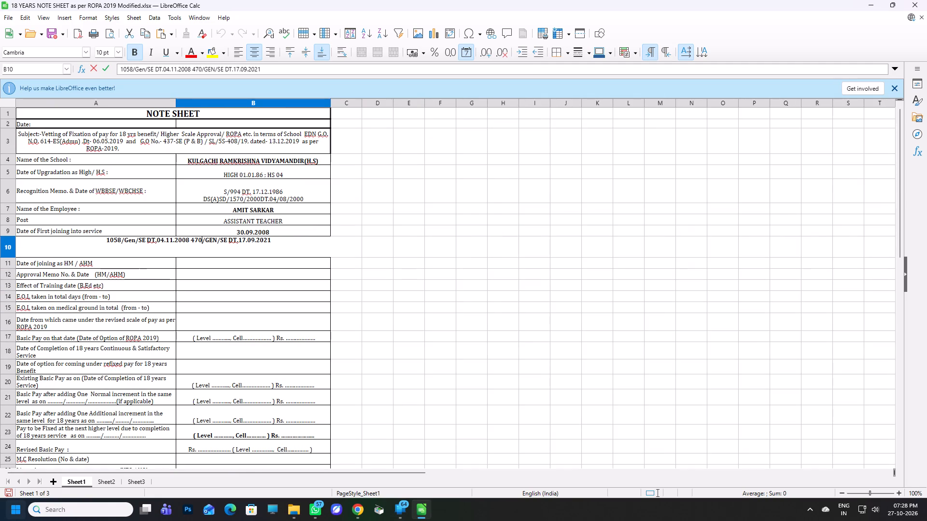
Select the entire text of the Approval Memo No. & Date of the Post entry for formatting.
{"action": "left_click", "coordinate": [203, 245]}
{"action": "double_click", "coordinate": [141, 237]}
{"action": "double_click", "coordinate": [157, 240]}
{"action": "left_click_drag", "start_coordinate": [109, 240], "coordinate": [274, 251]}
{"action": "left_click", "coordinate": [273, 251]}
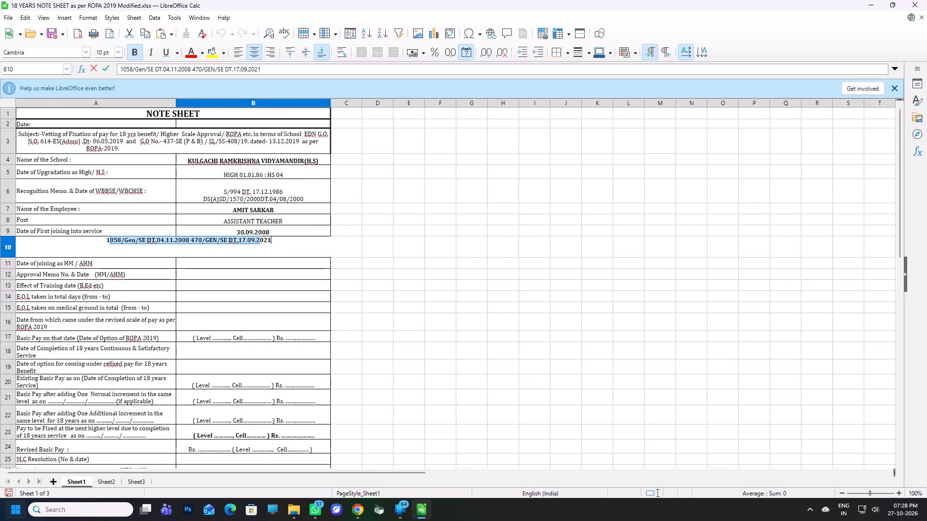
{"action": "left_click_drag", "start_coordinate": [273, 243], "coordinate": [69, 249]}
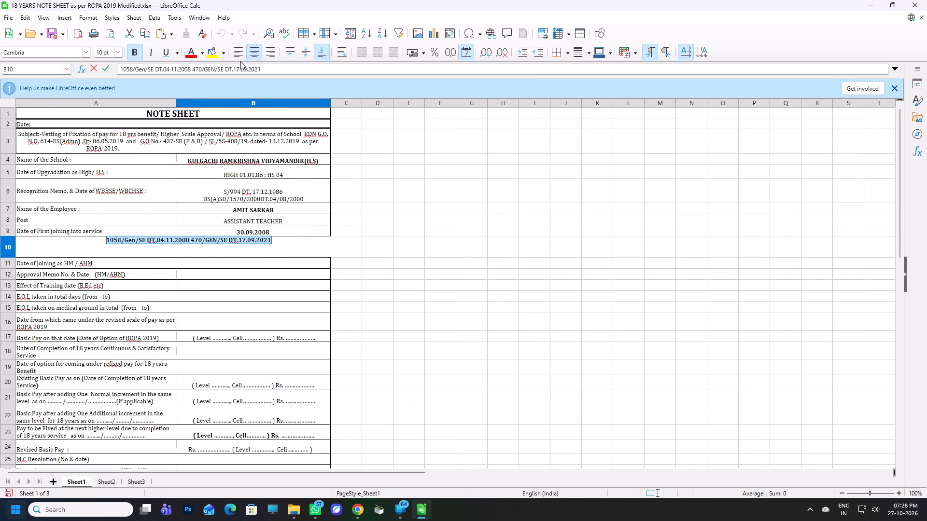
Left-align the Approval Memo No. & Date of the Post entry in B10 and remove its bold formatting.
{"action": "left_click", "coordinate": [242, 58]}
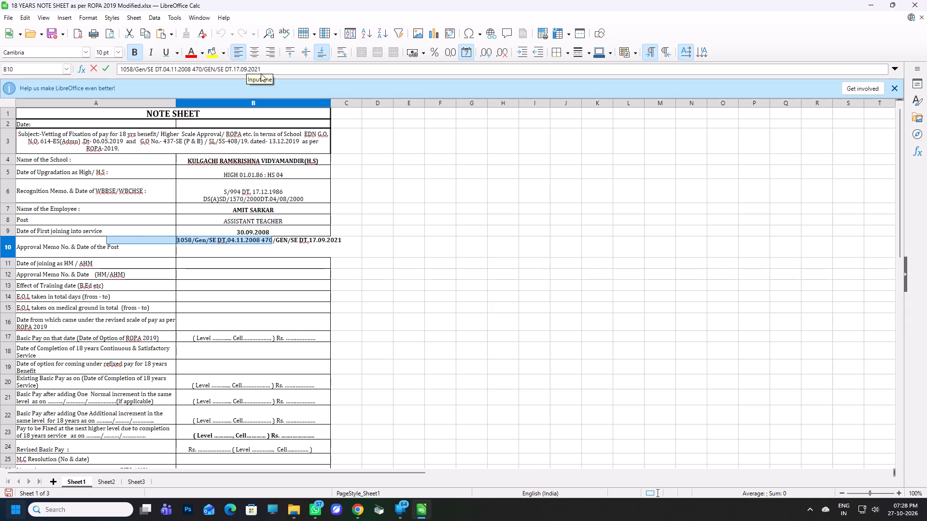
{"action": "left_click", "coordinate": [190, 244]}
{"action": "left_click", "coordinate": [176, 235]}
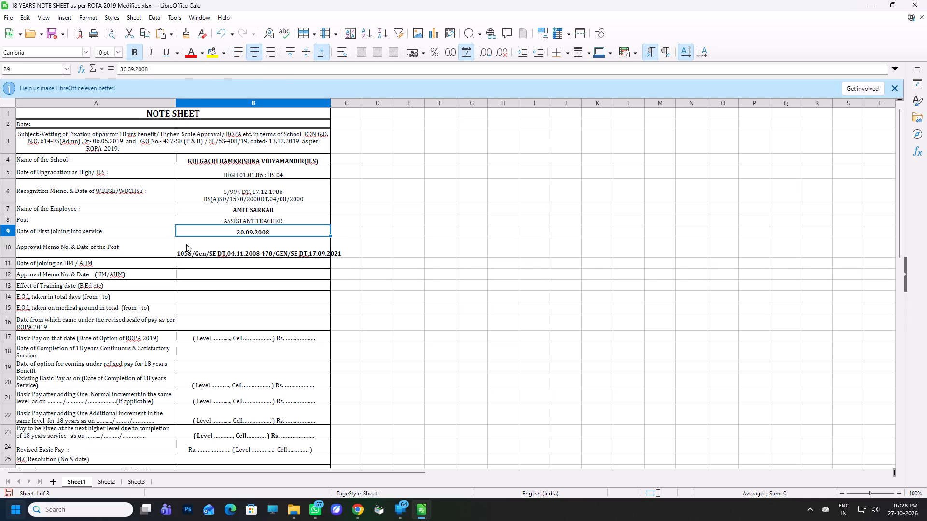
{"action": "left_click", "coordinate": [188, 245]}
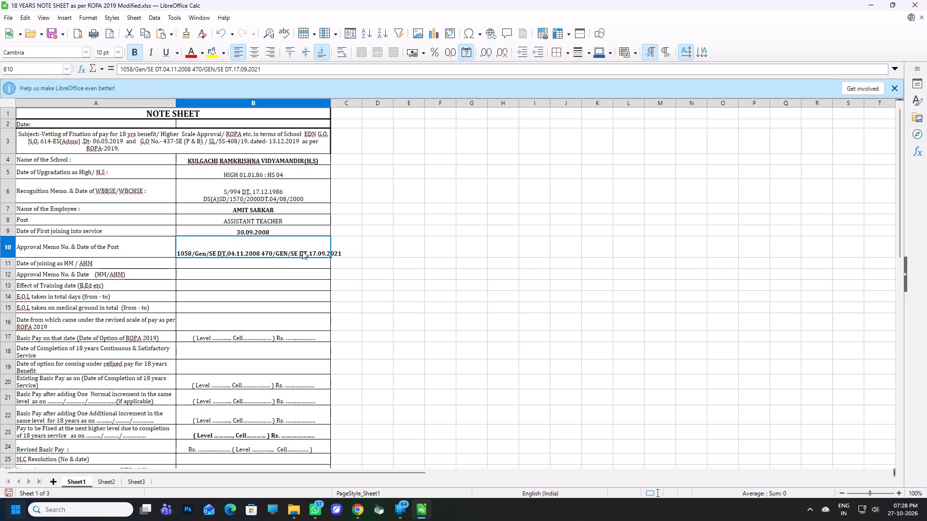
{"action": "left_click", "coordinate": [129, 53]}
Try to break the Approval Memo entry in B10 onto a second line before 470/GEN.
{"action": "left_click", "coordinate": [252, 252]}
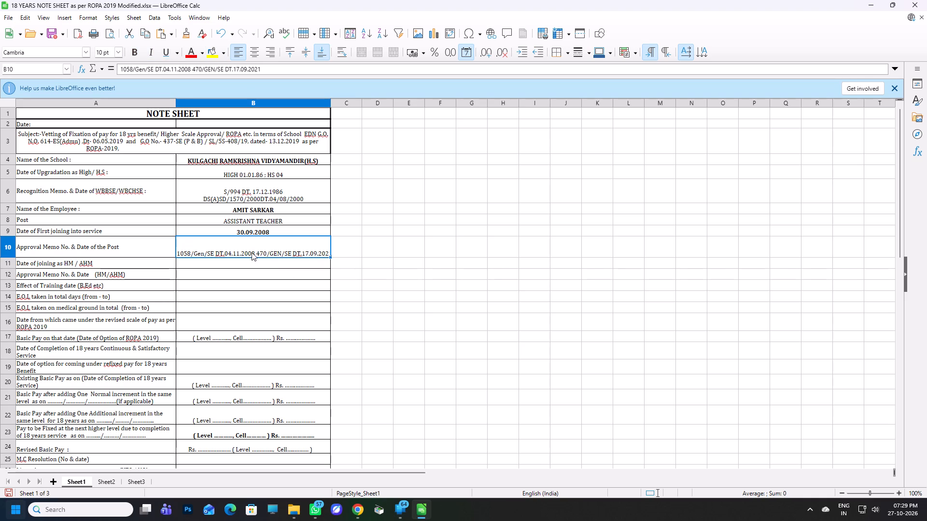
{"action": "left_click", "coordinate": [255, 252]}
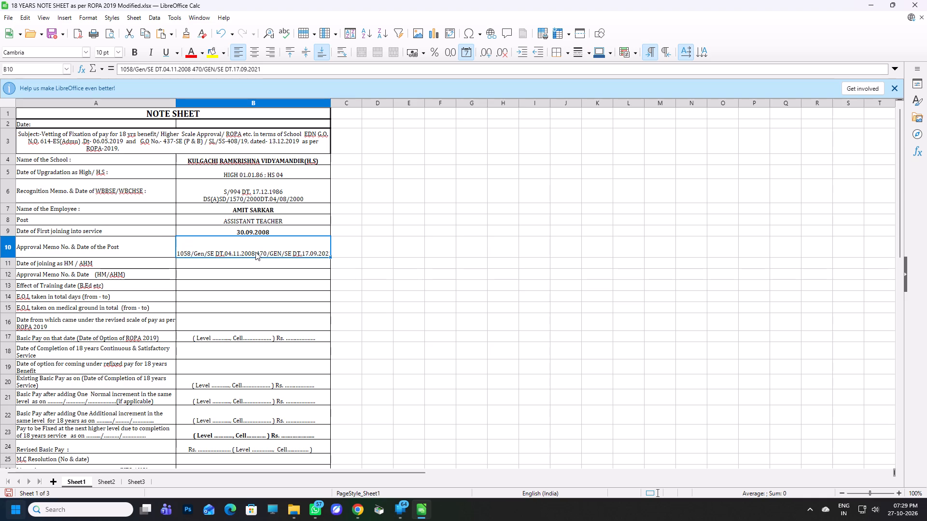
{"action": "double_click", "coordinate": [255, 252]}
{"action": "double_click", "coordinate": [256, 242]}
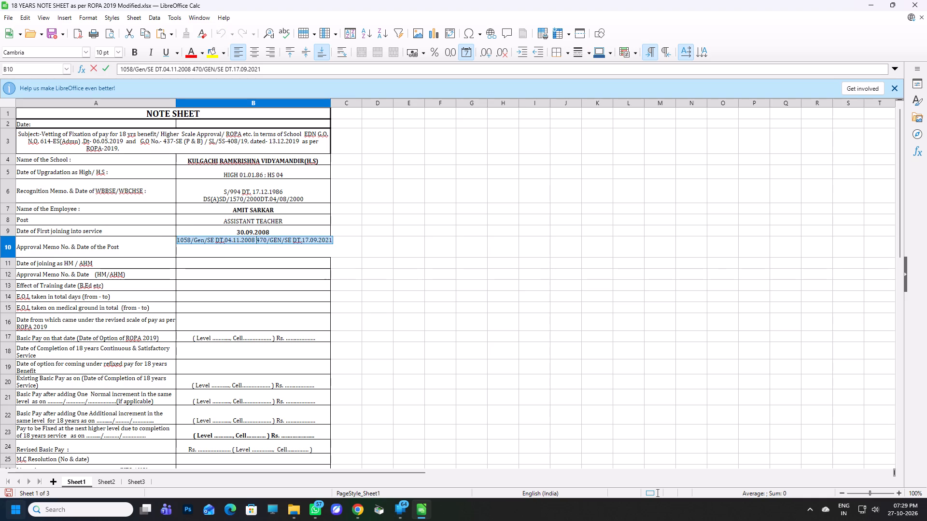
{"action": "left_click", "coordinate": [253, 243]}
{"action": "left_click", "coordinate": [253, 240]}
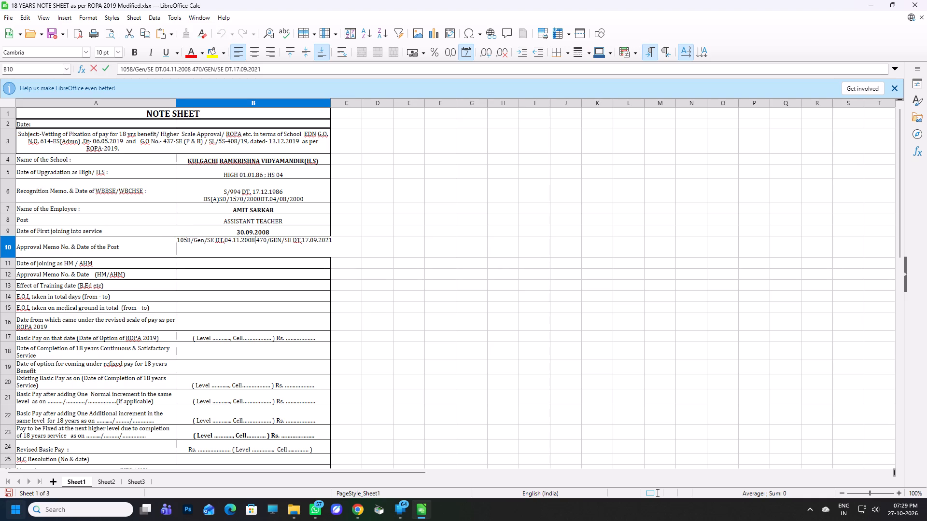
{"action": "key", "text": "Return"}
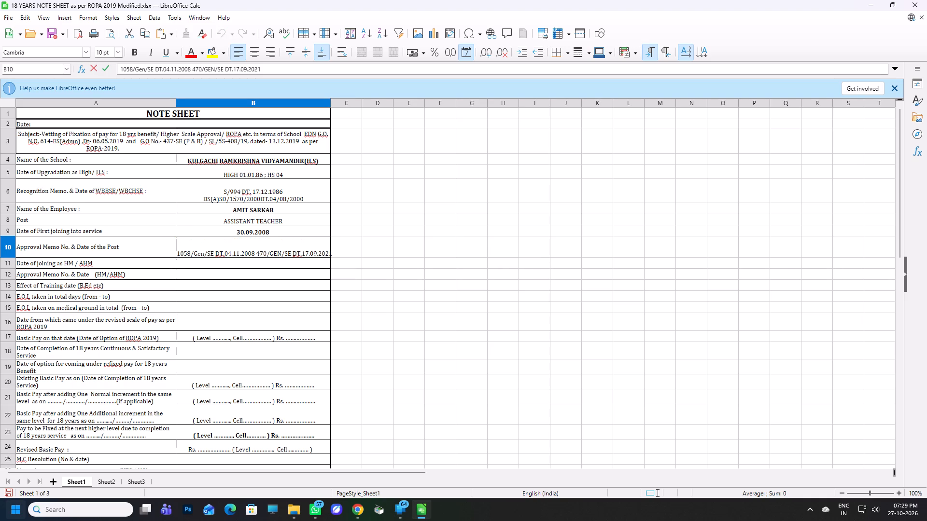
Reopen the Approval Memo entry in B10 and adjust the spacing before the first DT. and between 04.11.2008 and 470/GEN.
{"action": "left_click", "coordinate": [256, 248]}
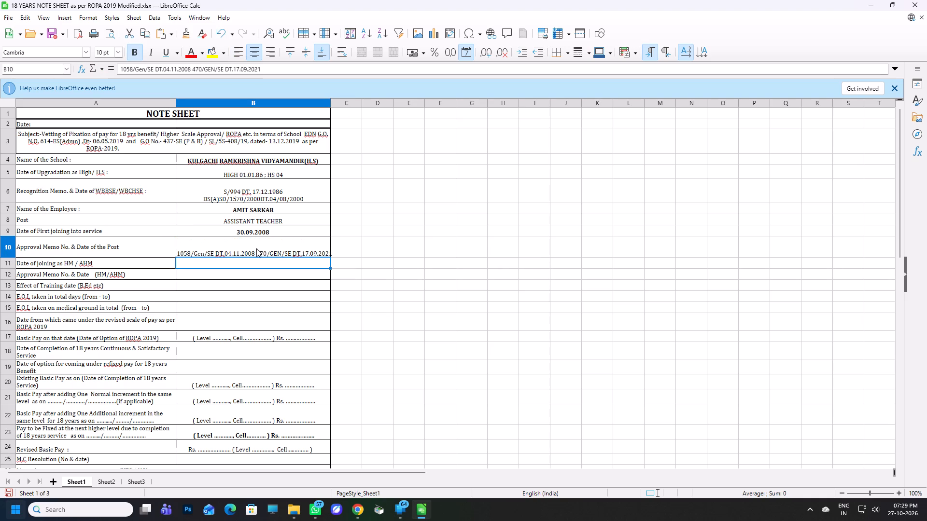
{"action": "left_click", "coordinate": [256, 247]}
{"action": "double_click", "coordinate": [253, 247]}
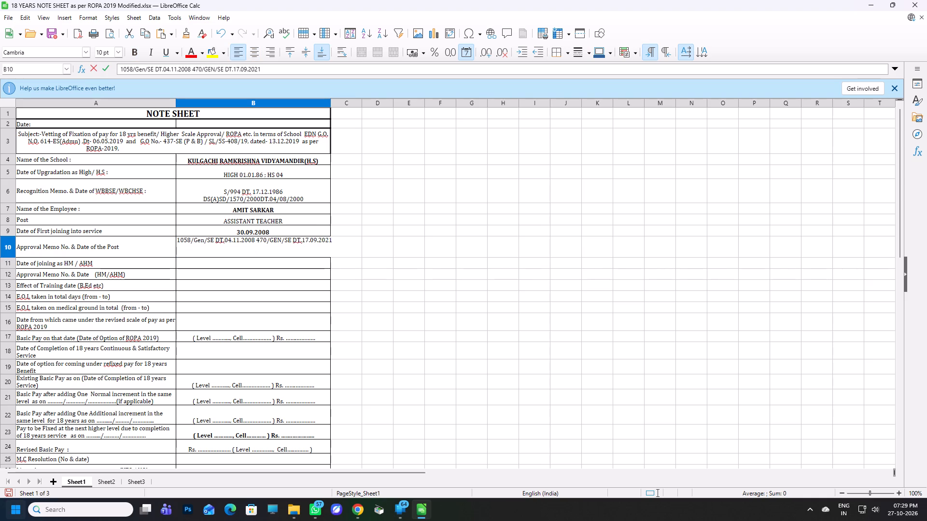
{"action": "left_click", "coordinate": [215, 242]}
{"action": "key", "text": "BackSpace"}
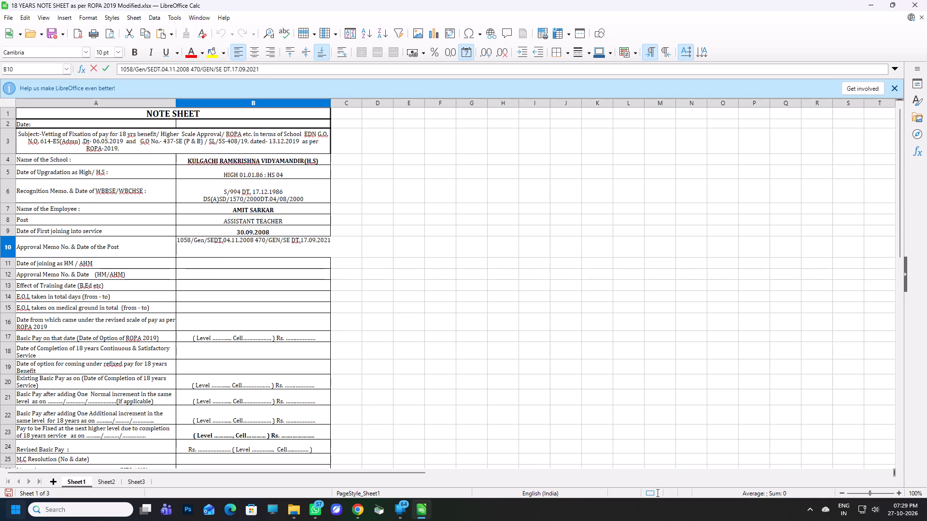
{"action": "key", "text": "space"}
{"action": "left_click", "coordinate": [254, 242]}
{"action": "key", "text": "space"}
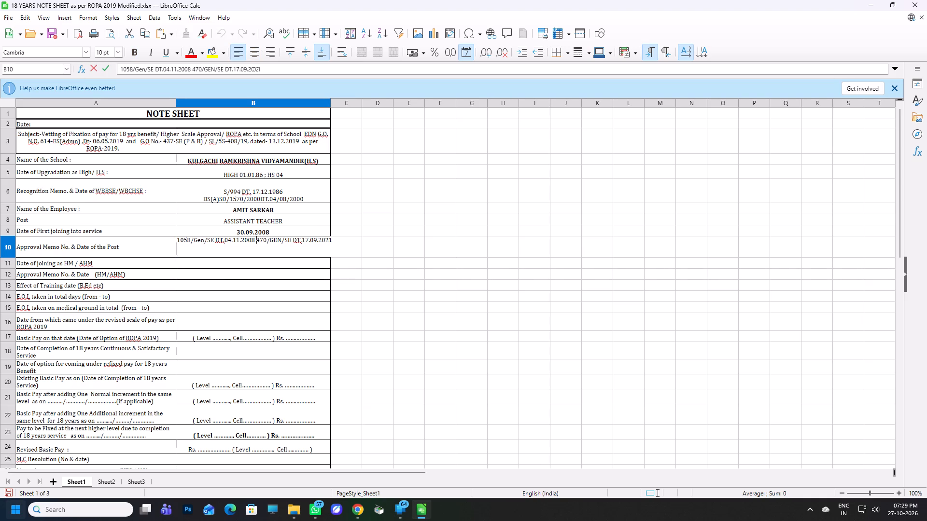
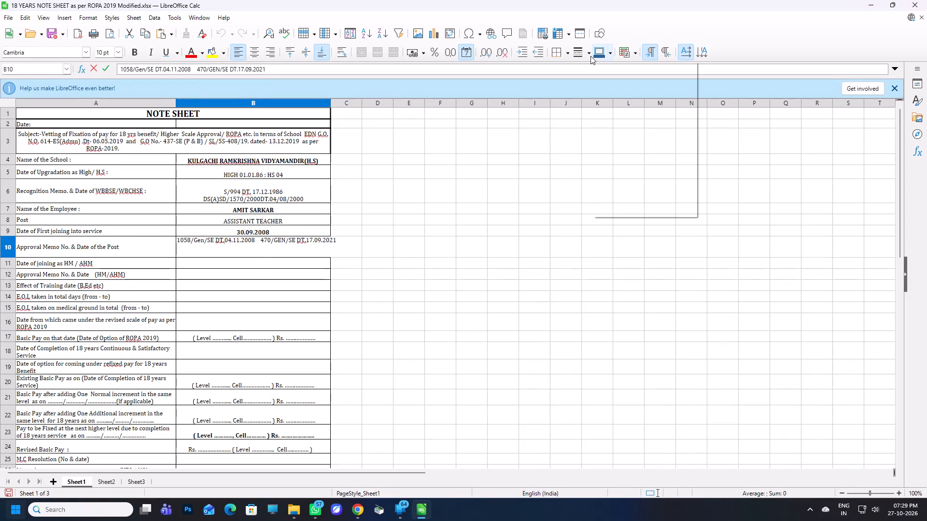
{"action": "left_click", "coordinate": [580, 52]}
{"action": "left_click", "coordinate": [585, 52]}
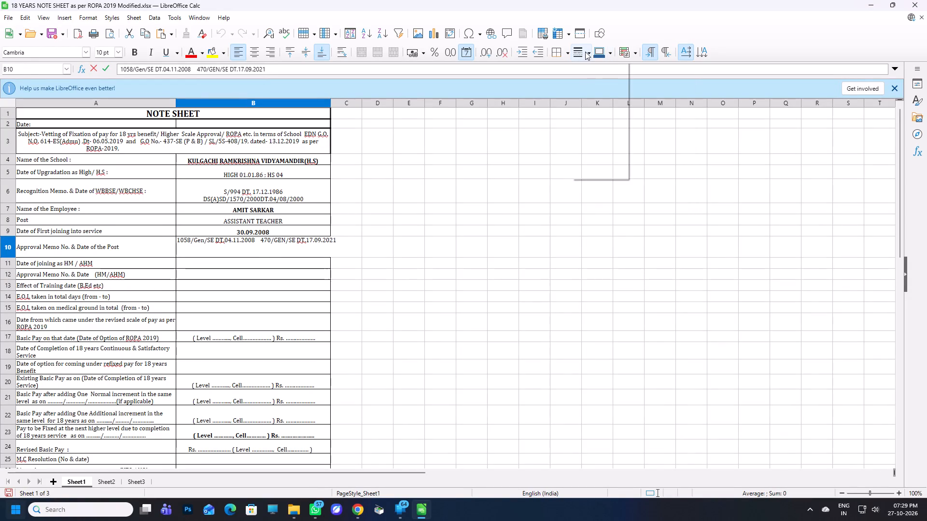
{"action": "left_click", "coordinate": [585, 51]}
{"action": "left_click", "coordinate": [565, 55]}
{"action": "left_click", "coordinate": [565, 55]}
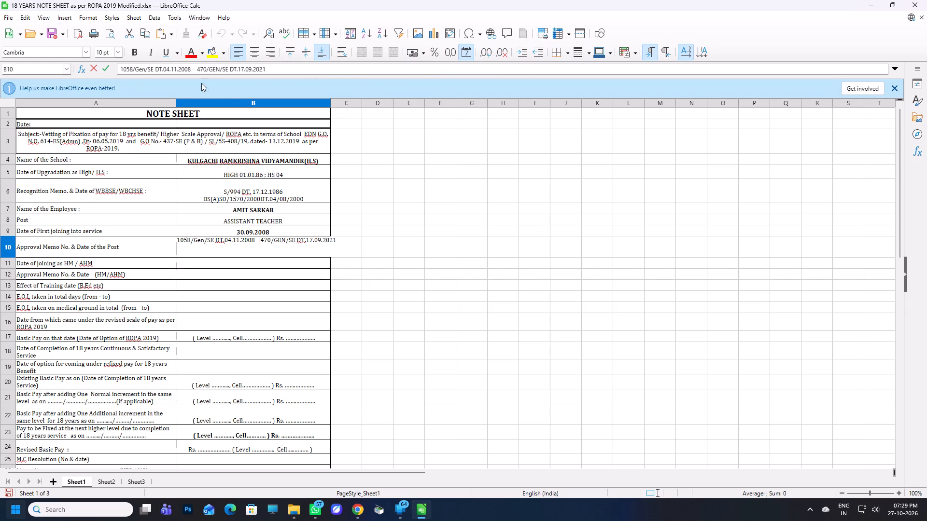
Reduce the gap between 04.11.2008 and 470/GEN in the B10 Approval Memo entry to a single space.
{"action": "left_click_drag", "start_coordinate": [198, 70], "coordinate": [191, 75]}
{"action": "key", "text": "BackSpace"}
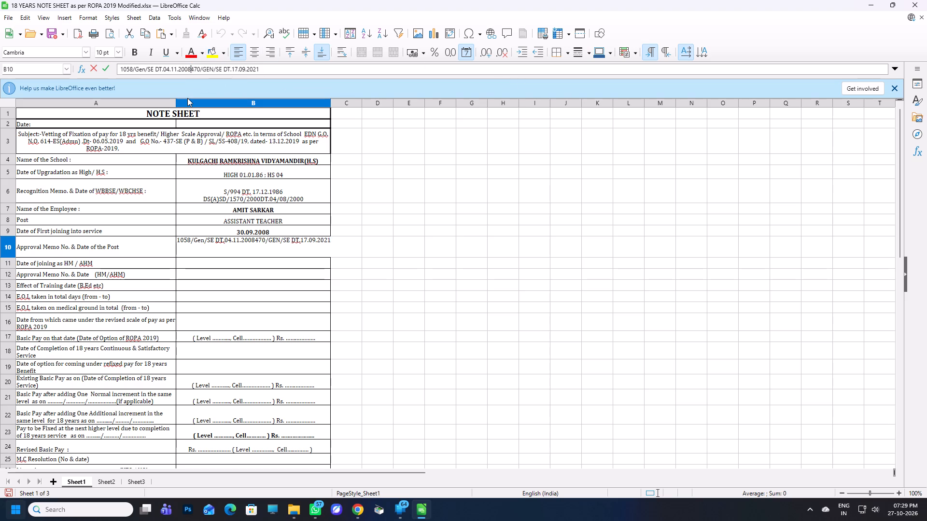
{"action": "key", "text": "space"}
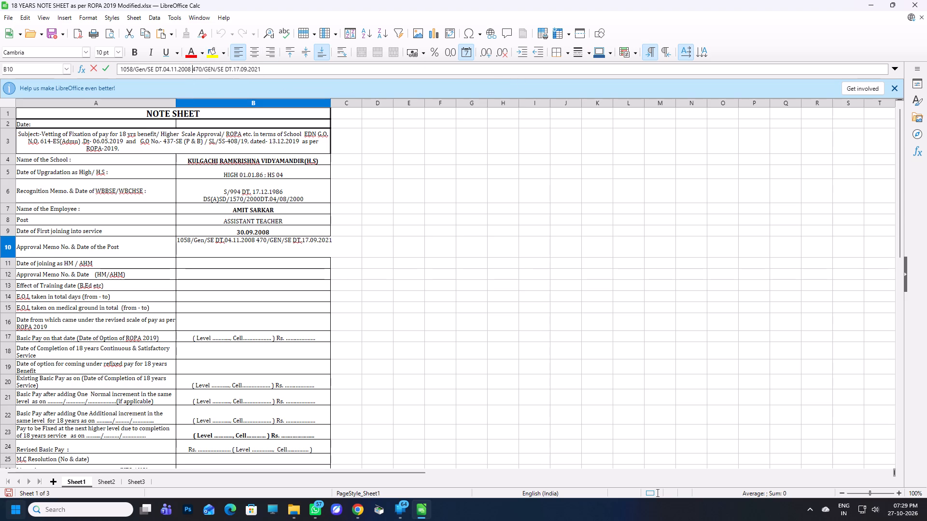
{"action": "left_click", "coordinate": [105, 69]}
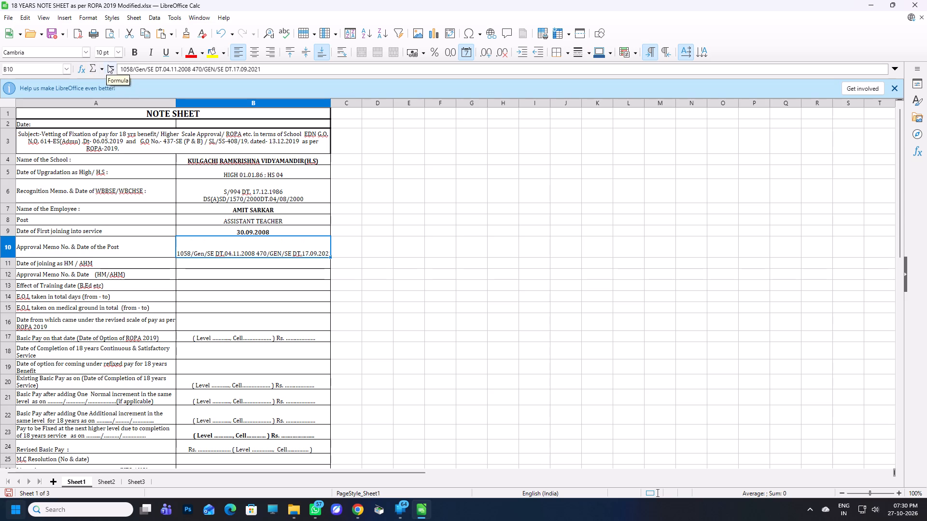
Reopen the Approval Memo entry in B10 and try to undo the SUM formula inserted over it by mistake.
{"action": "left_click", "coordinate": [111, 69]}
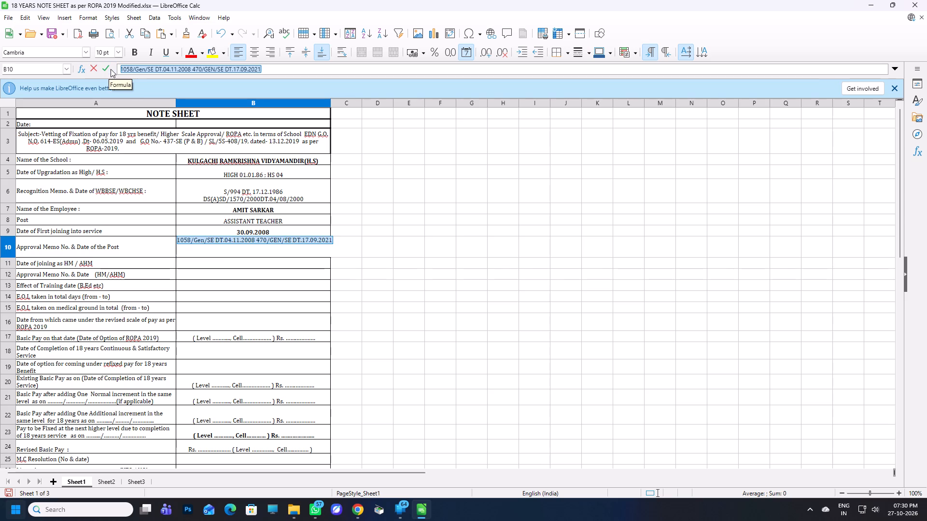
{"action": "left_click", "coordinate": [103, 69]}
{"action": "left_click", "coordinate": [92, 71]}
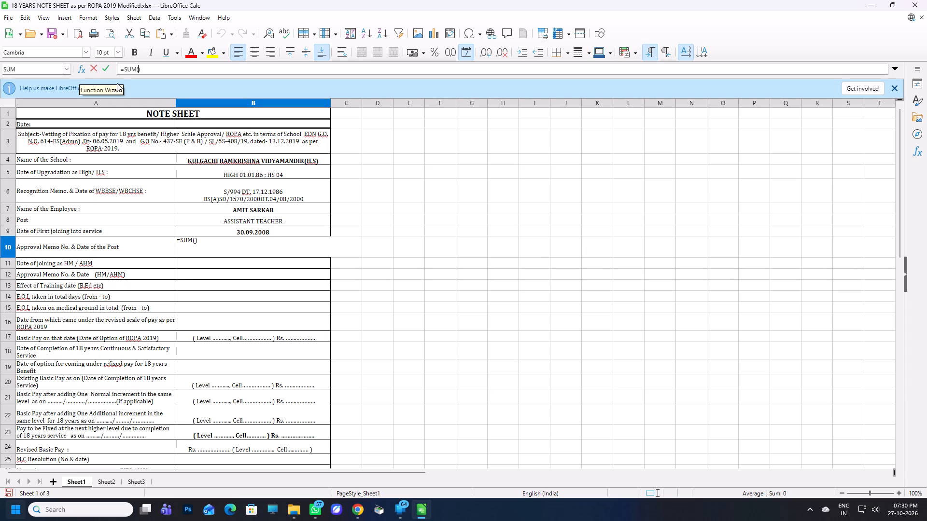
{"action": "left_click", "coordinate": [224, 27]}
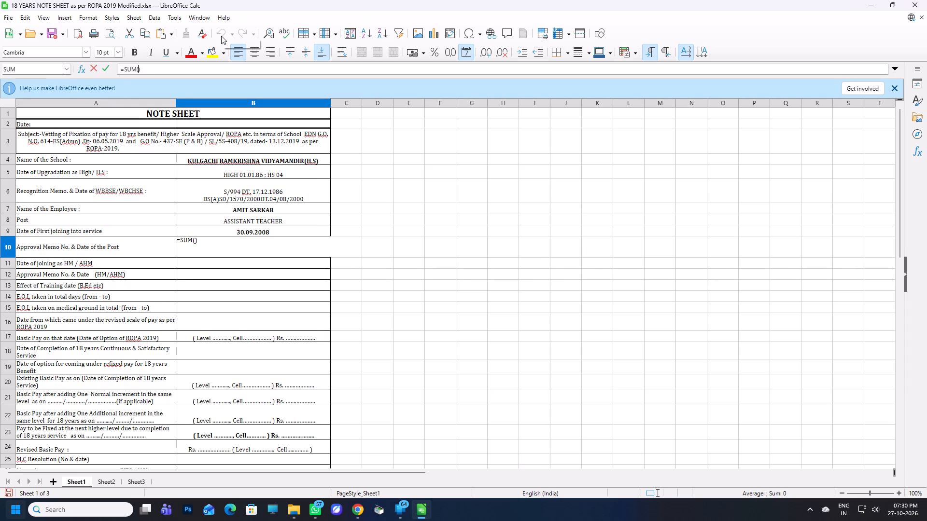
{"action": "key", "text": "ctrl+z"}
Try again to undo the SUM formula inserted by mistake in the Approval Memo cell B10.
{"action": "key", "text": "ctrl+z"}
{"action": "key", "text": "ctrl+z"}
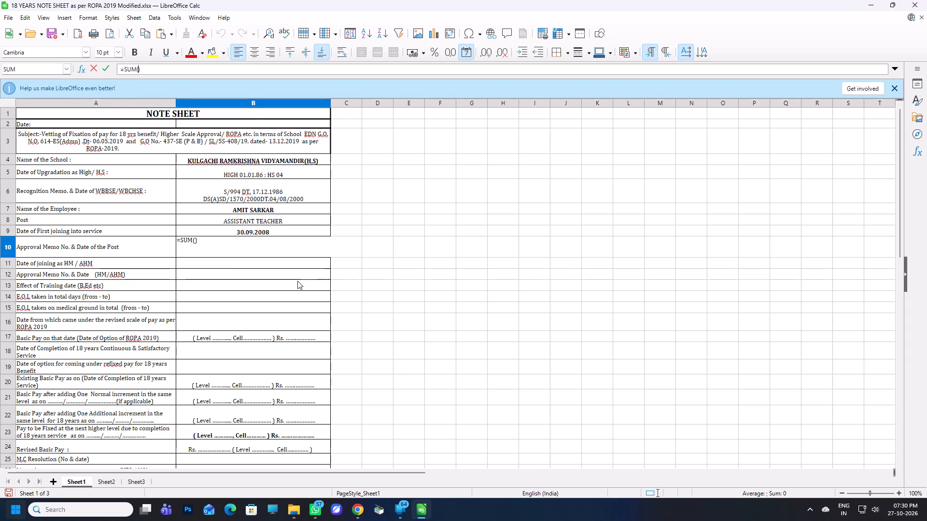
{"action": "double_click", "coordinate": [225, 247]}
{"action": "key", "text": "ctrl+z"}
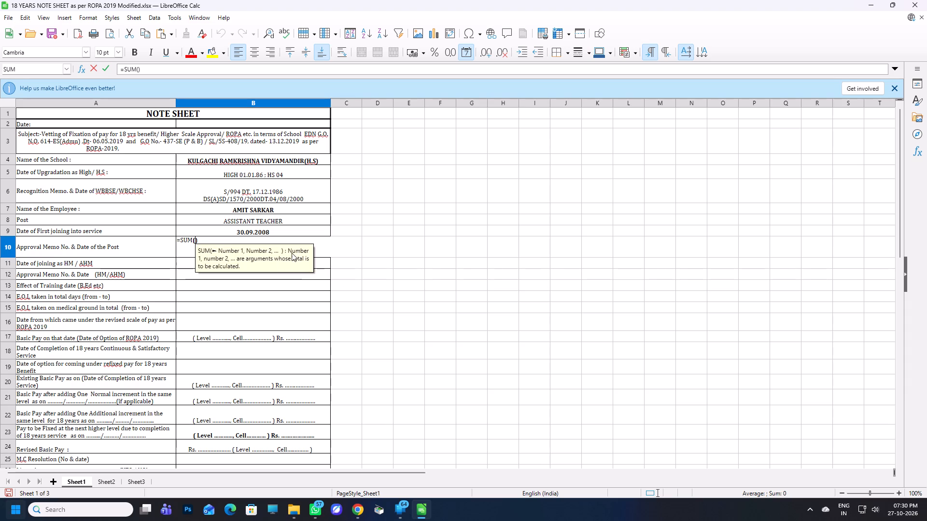
Delete the mistaken SUM formula text, including its closing bracket, from the Approval Memo cell B10.
{"action": "key", "text": "BackSpace"}
{"action": "key", "text": "BackSpace"}
{"action": "key", "text": "BackSpace"}
{"action": "key", "text": "BackSpace"}
{"action": "key", "text": "BackSpace"}
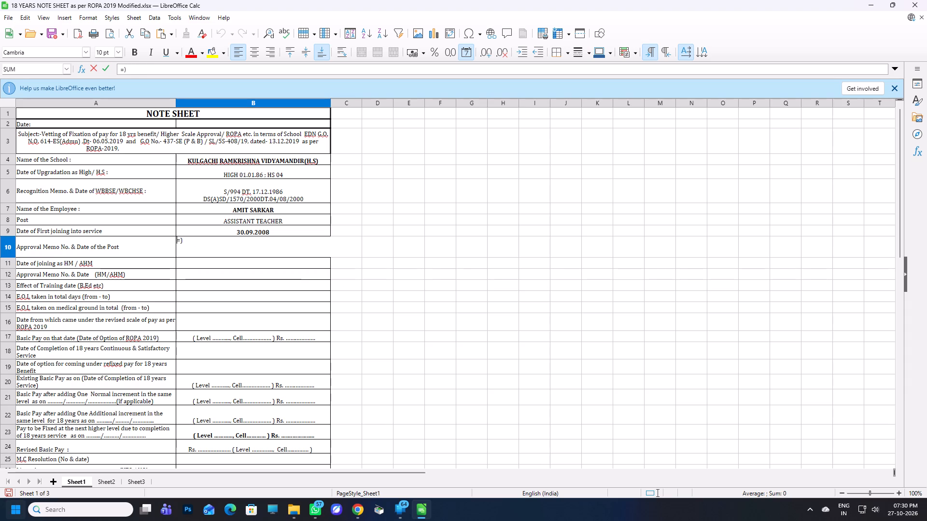
{"action": "left_click_drag", "start_coordinate": [186, 253], "coordinate": [155, 257]}
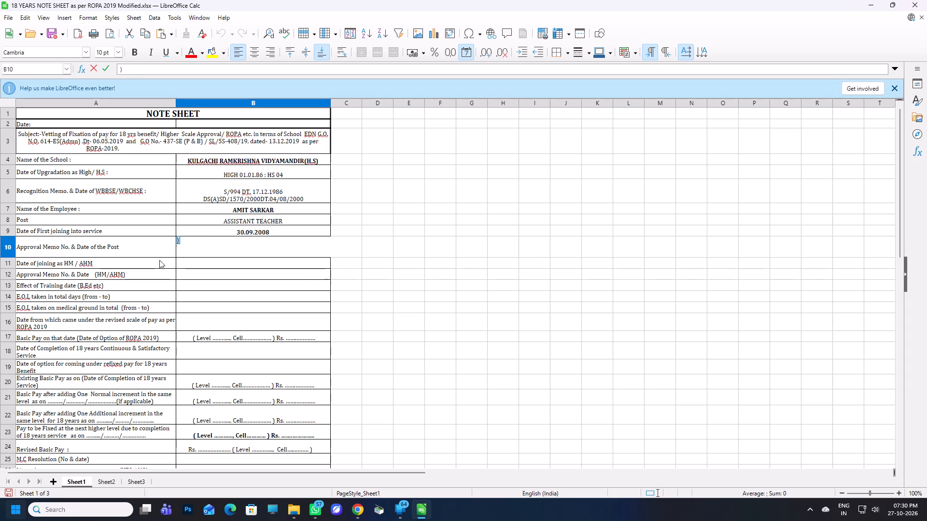
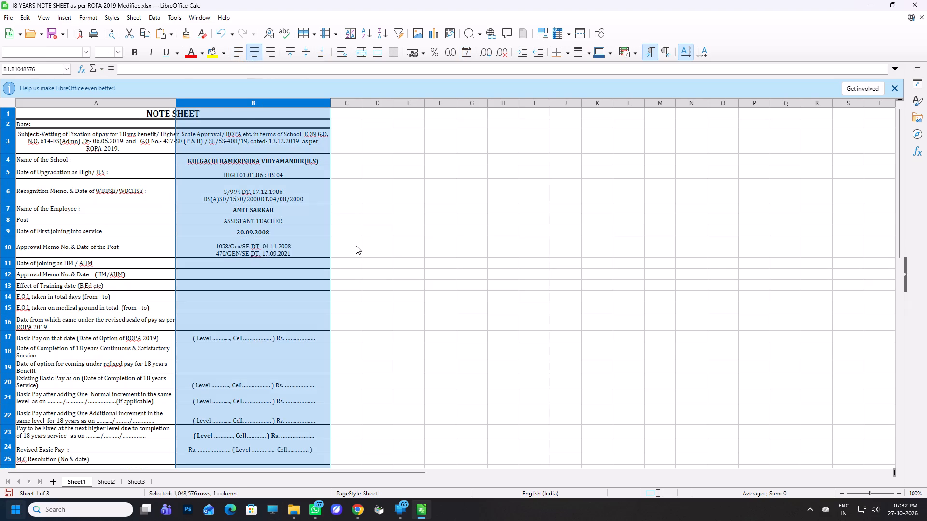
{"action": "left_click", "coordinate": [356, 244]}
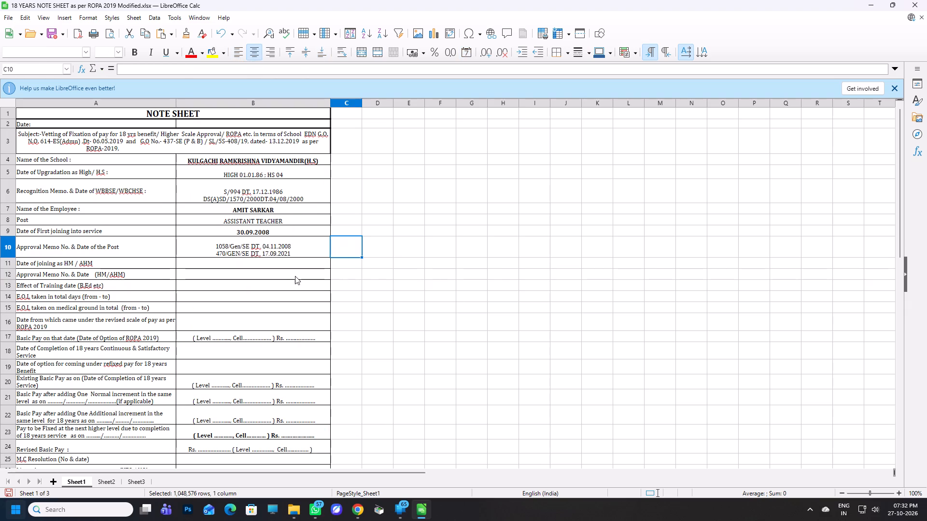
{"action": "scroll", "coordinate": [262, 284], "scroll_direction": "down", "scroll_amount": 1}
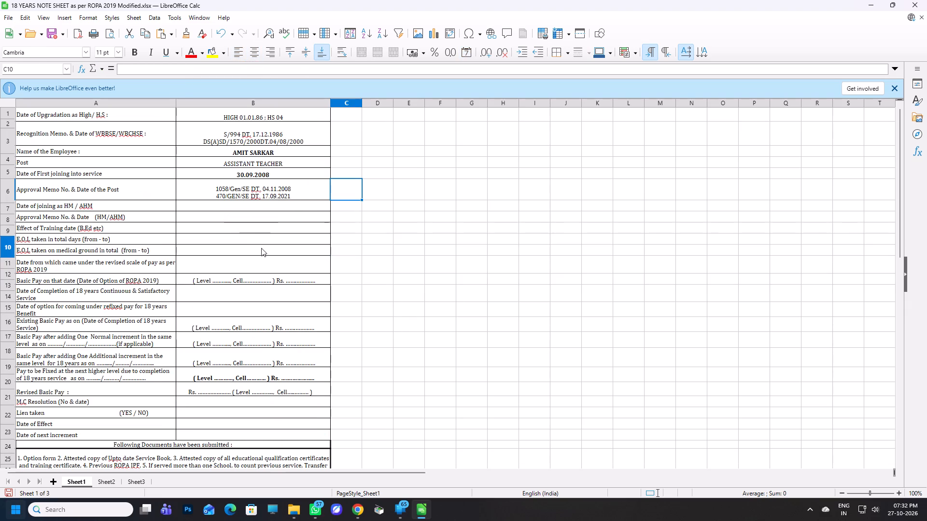
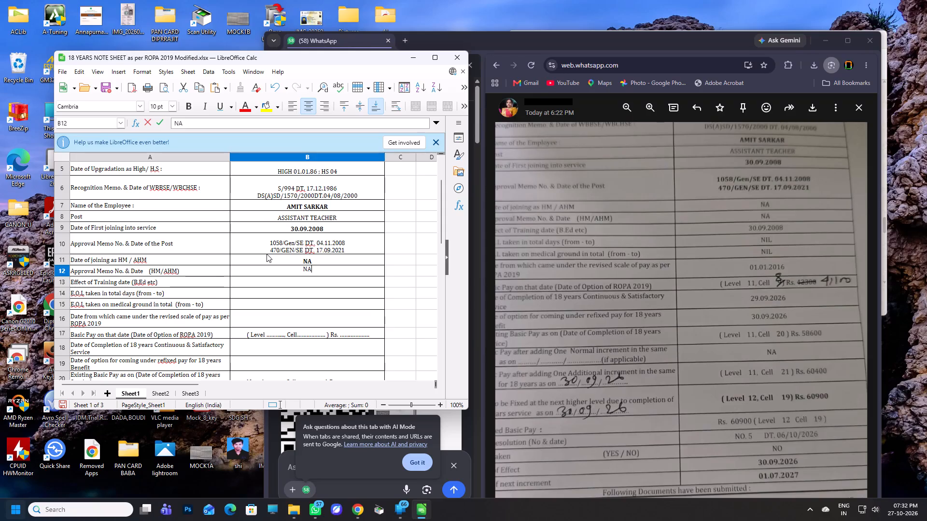
Remove the bold formatting from the NA entry for Date of joining as HM / AHM in B11.
{"action": "left_click_drag", "start_coordinate": [314, 266], "coordinate": [295, 260]}
{"action": "double_click", "coordinate": [315, 260]}
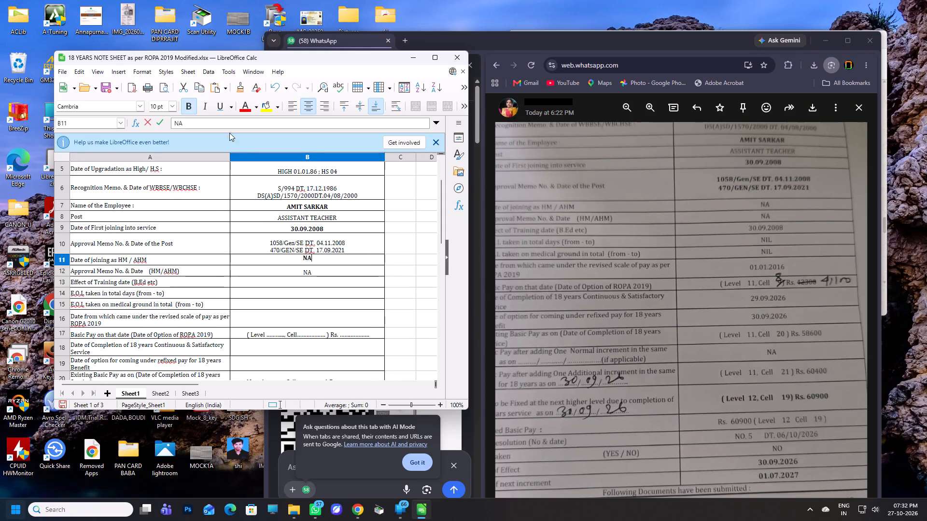
{"action": "left_click", "coordinate": [193, 106]}
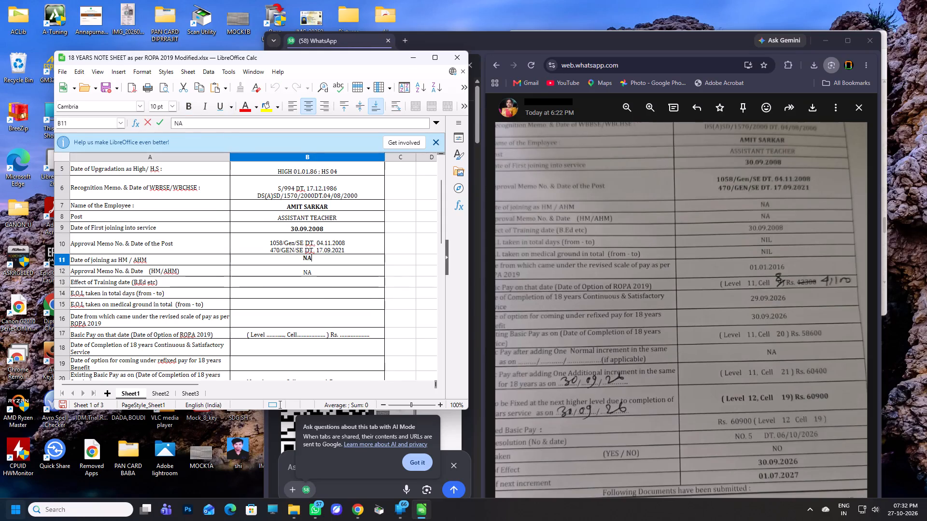
{"action": "left_click_drag", "start_coordinate": [313, 257], "coordinate": [239, 253]}
{"action": "left_click", "coordinate": [191, 114]}
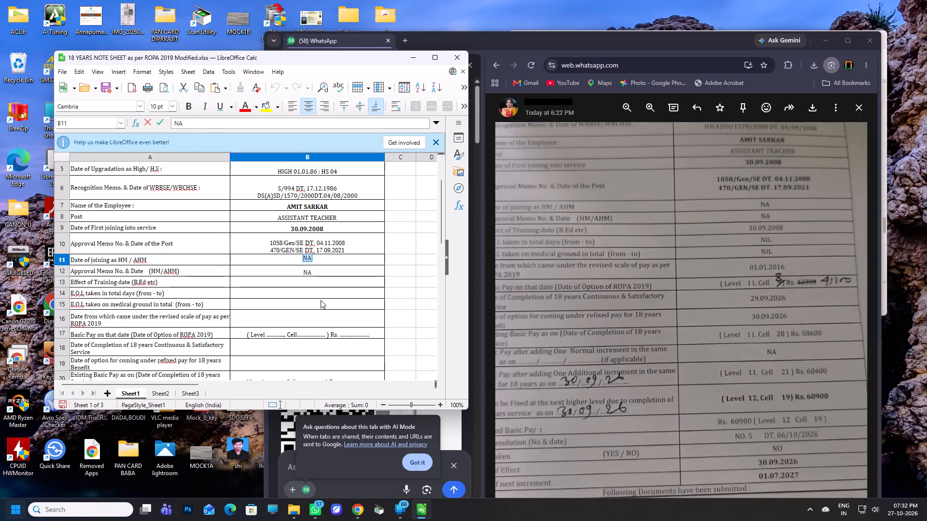
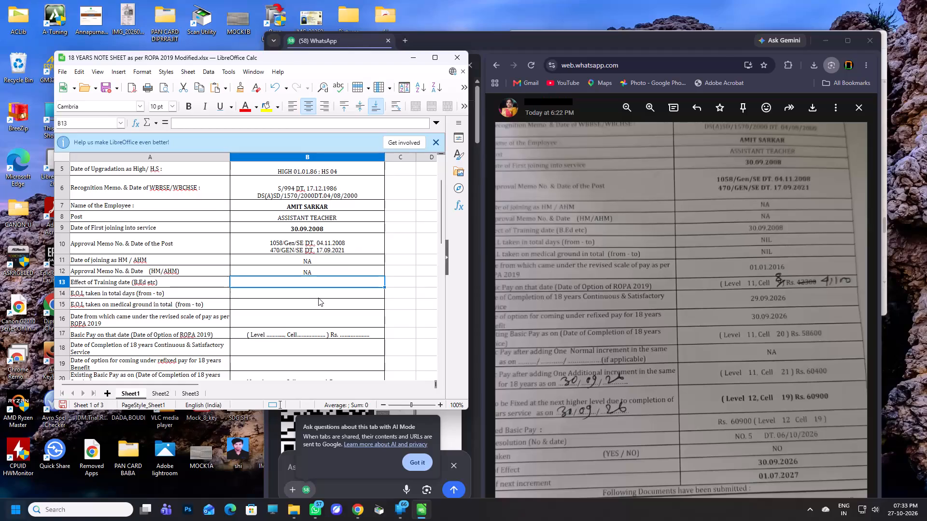
Enter 30.09.2008 as the Effect of Training date (B.Ed etc) in B13.
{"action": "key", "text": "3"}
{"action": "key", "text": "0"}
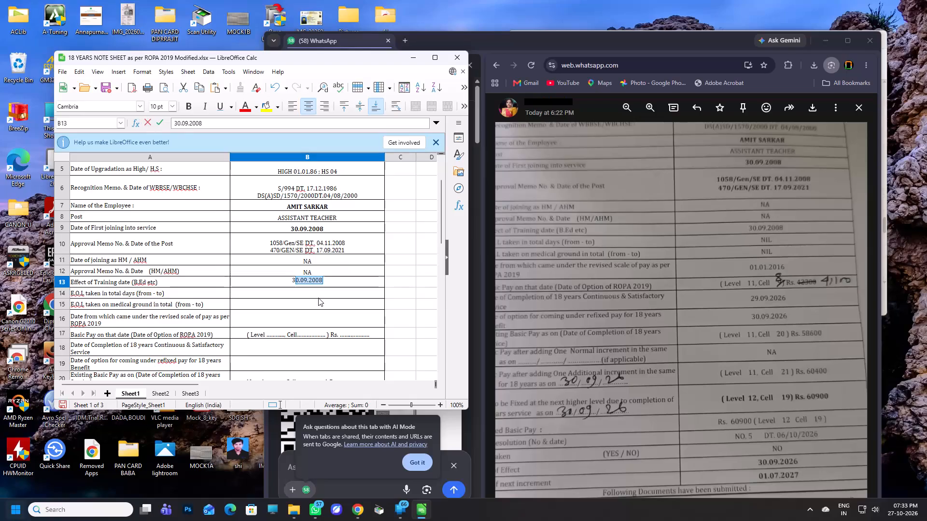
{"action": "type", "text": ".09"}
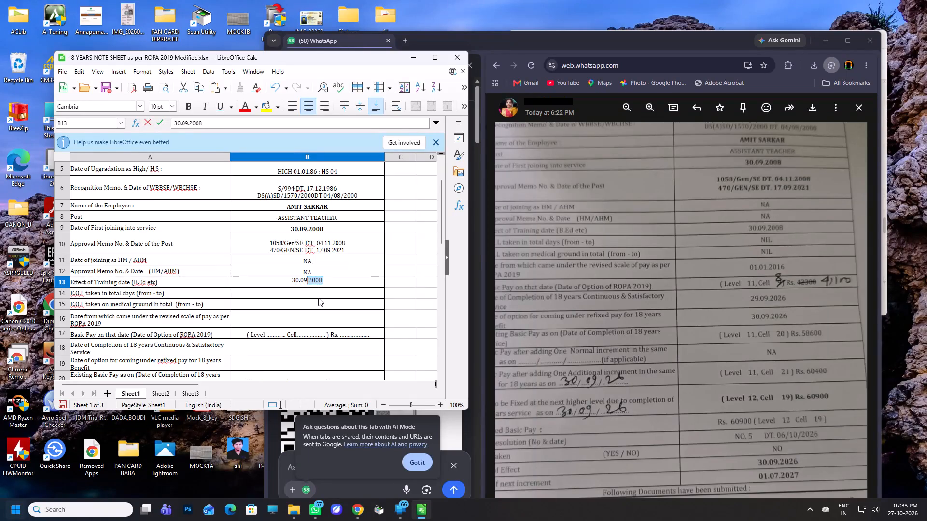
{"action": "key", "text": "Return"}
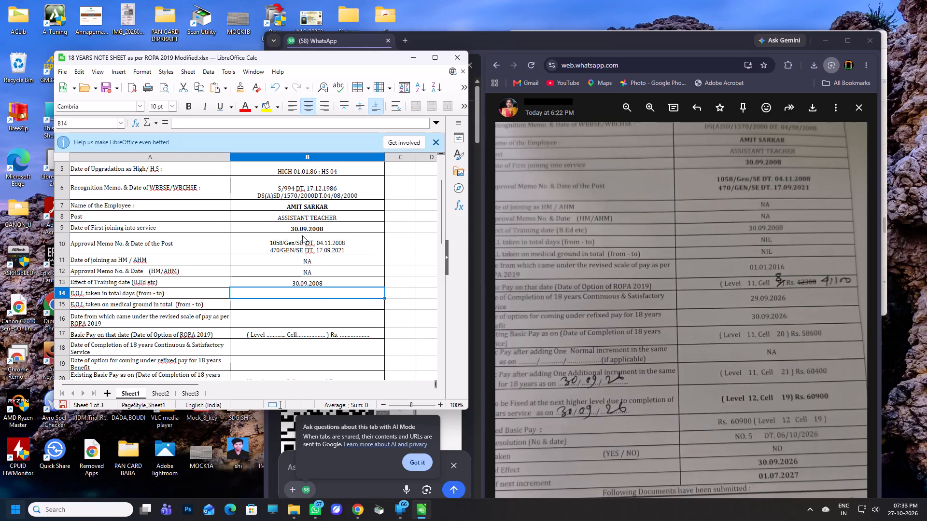
Reopen the two-line Approval Memo No. & Date of the Post entry in B10 for editing.
{"action": "left_click", "coordinate": [265, 246]}
{"action": "left_click_drag", "start_coordinate": [267, 247], "coordinate": [314, 260]}
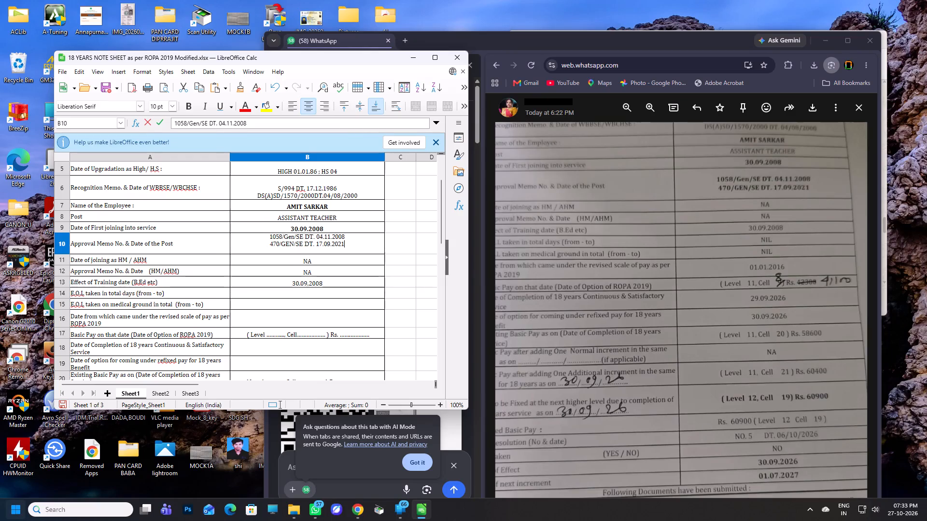
Make both lines of the Approval Memo No. & Date entry in B10 bold.
{"action": "left_click_drag", "start_coordinate": [351, 246], "coordinate": [216, 223]}
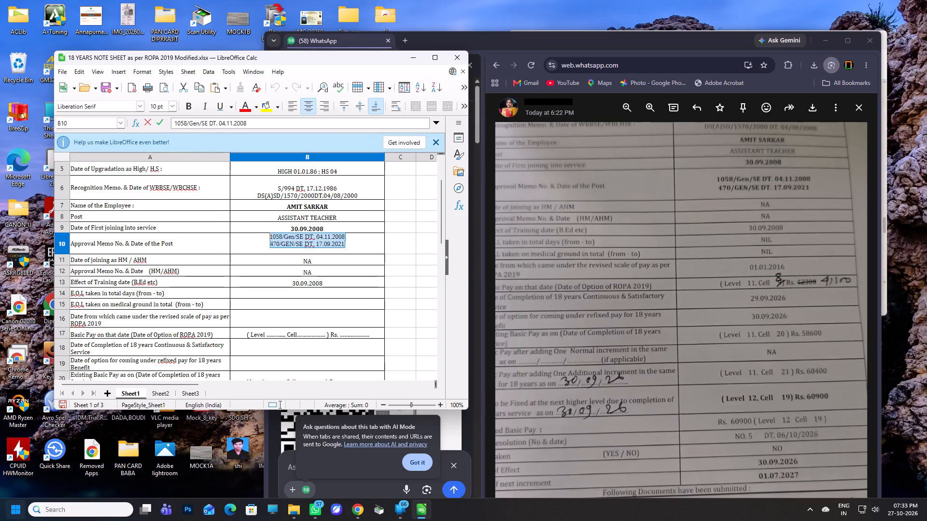
{"action": "left_click", "coordinate": [183, 105]}
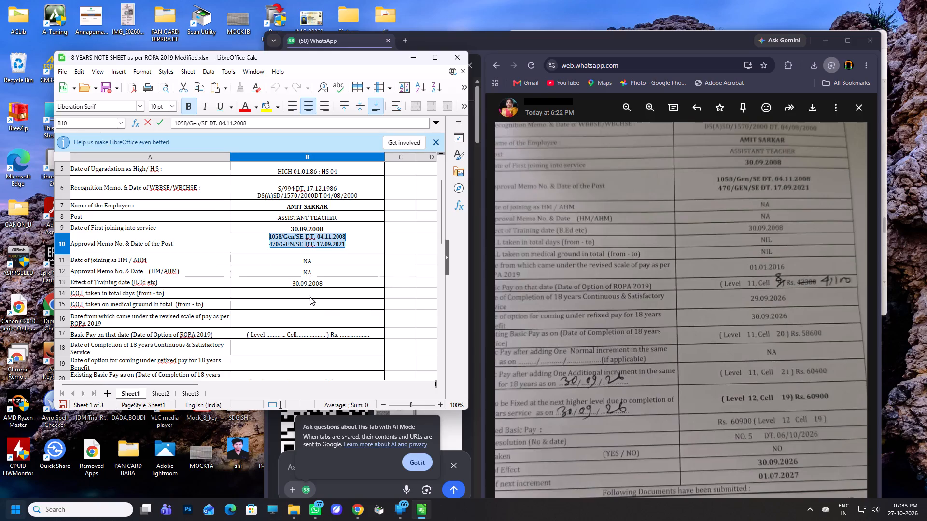
Enter NILL in B14 for E.O.L taken in total days.
{"action": "left_click", "coordinate": [309, 295]}
{"action": "type", "text": "NILL"}
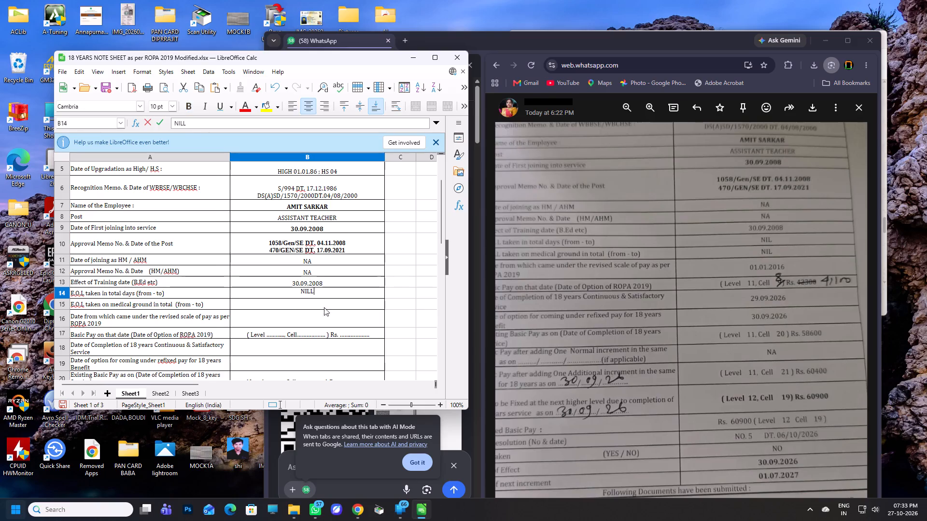
{"action": "left_click", "coordinate": [325, 309]}
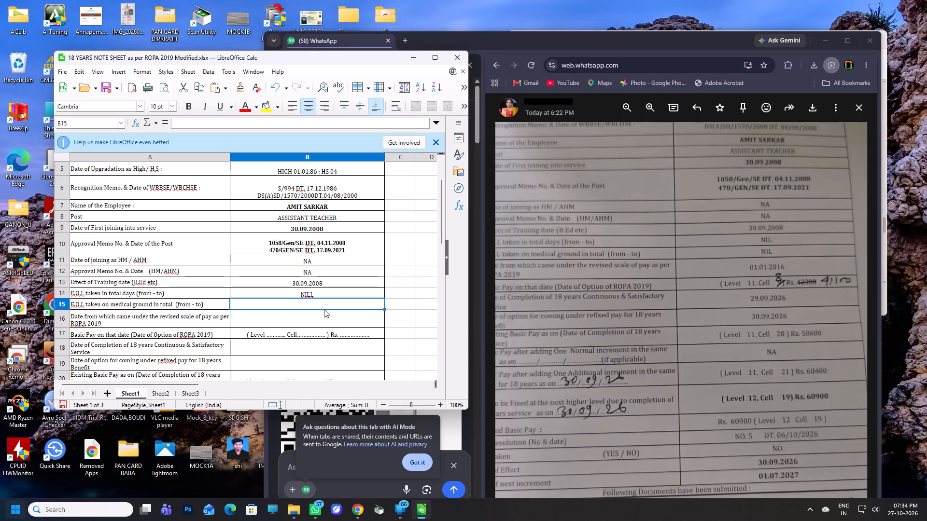
Select the E.O.L total days entry in B14 again.
{"action": "left_click", "coordinate": [337, 297]}
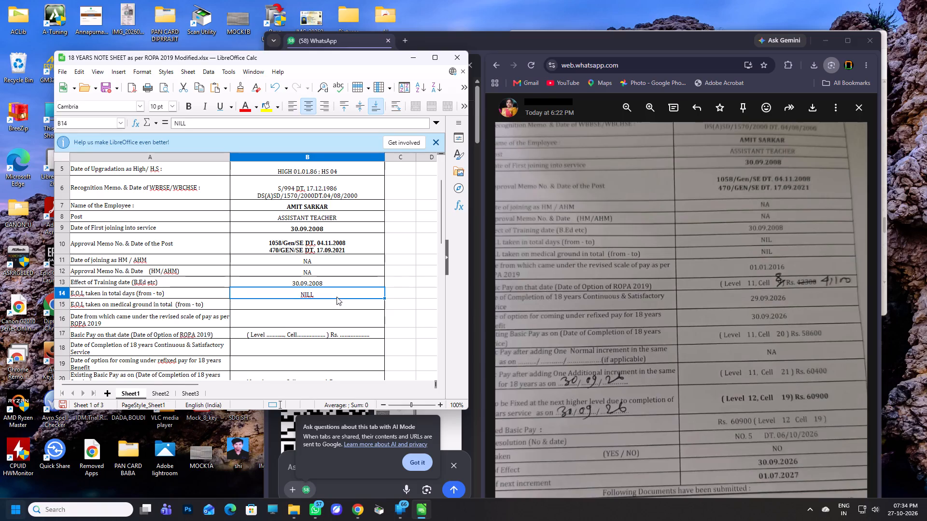
Correct the entry for E.O.L taken in total days in B14 to NIL.
{"action": "key", "text": "Return"}
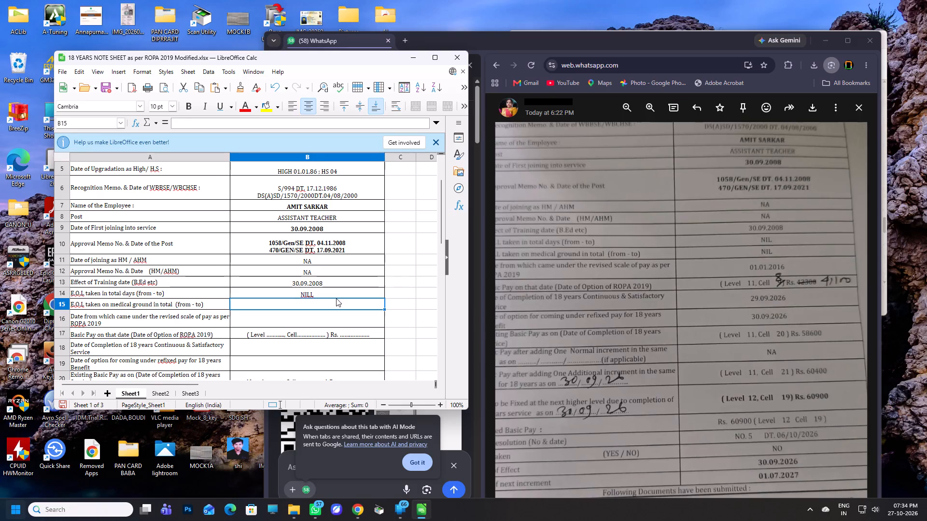
{"action": "double_click", "coordinate": [323, 291]}
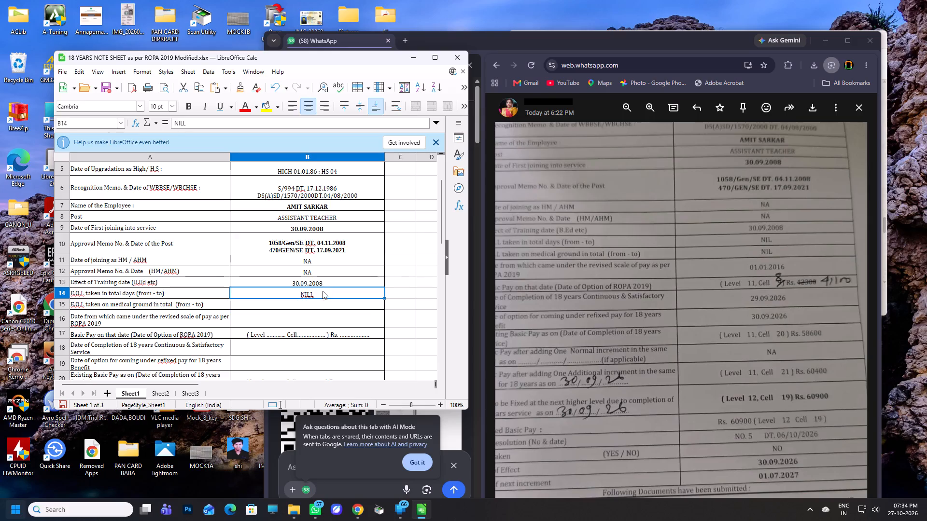
{"action": "key", "text": "BackSpace"}
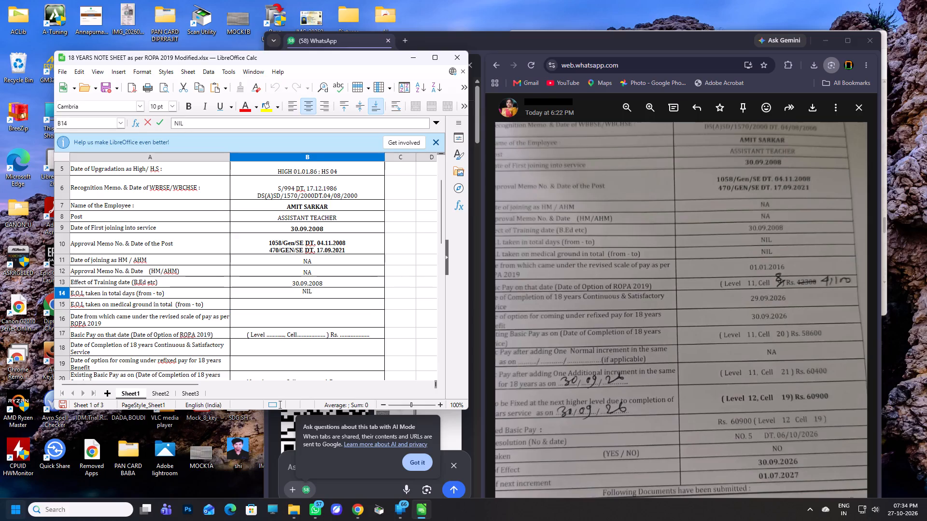
{"action": "key", "text": "BackSpace"}
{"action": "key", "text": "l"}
{"action": "key", "text": "Return"}
Enter NIL in B15 for E.O.L taken on medical ground in total.
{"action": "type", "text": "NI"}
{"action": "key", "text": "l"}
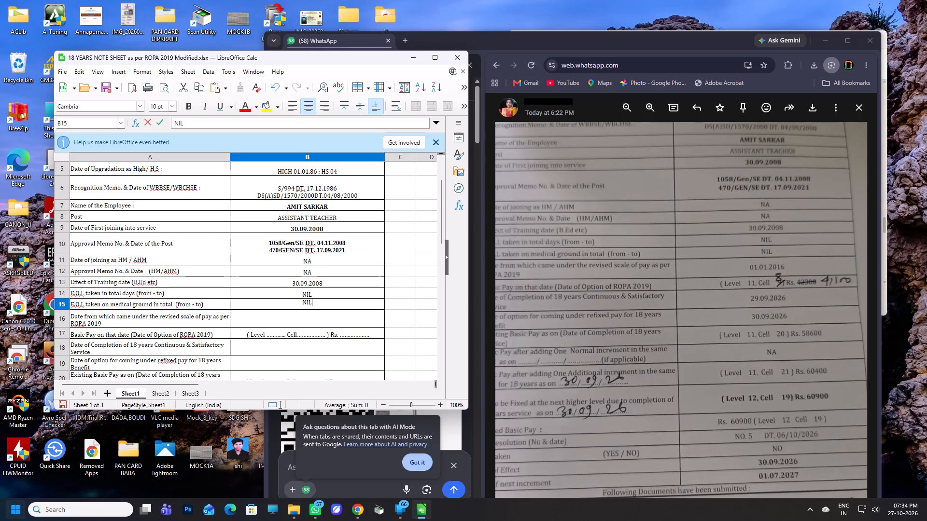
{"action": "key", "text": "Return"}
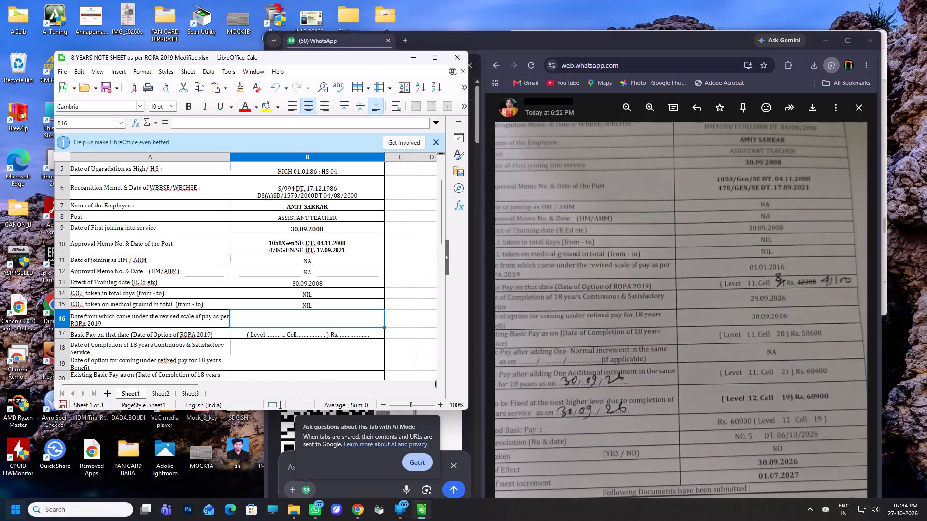
Enter 01.01.2016 in B16 as the date of coming under the revised scale of pay as per ROPA 2019.
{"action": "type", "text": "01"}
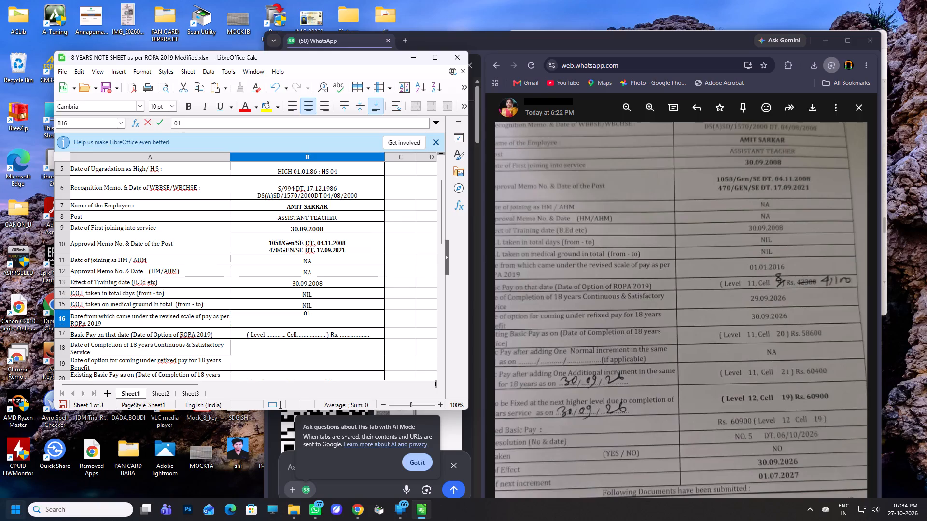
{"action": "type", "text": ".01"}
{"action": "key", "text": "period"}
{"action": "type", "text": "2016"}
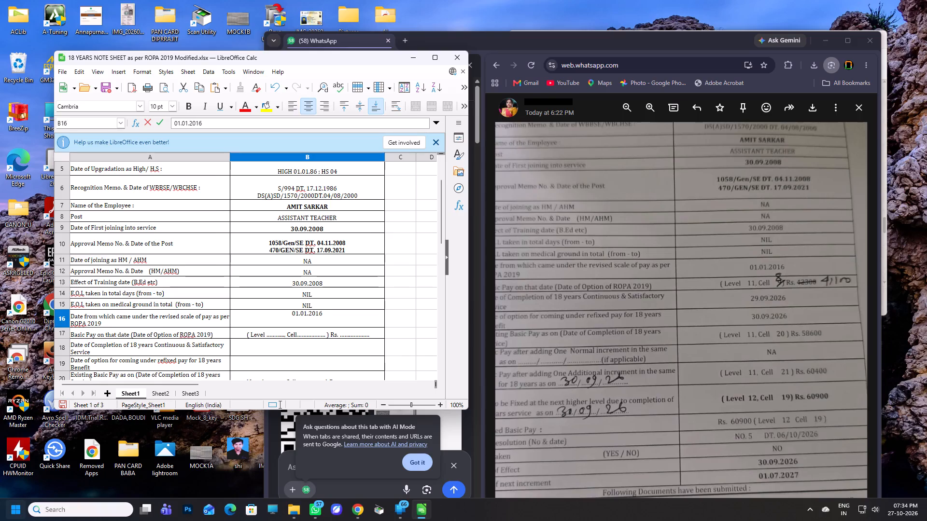
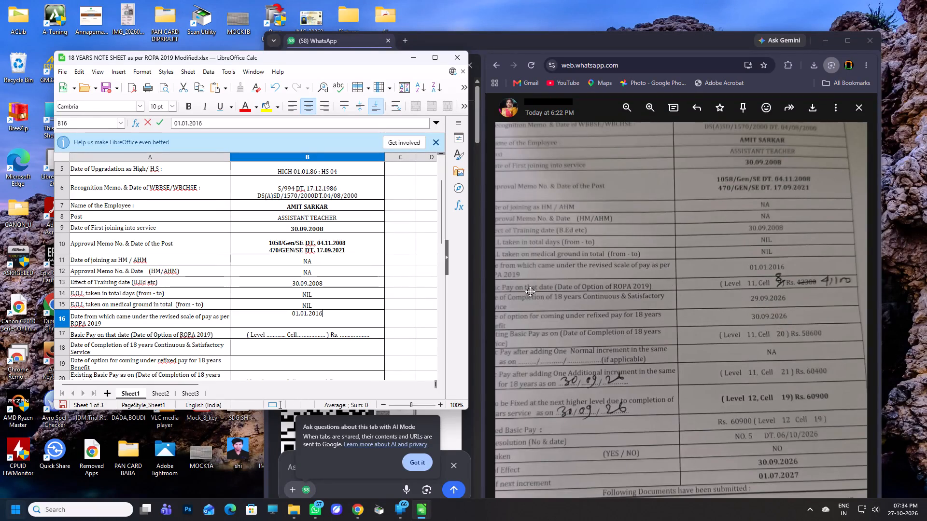
Replace the dotted Level blank in B17, Basic Pay on that date, with 11, padded with spaces on both sides.
{"action": "left_click", "coordinate": [286, 333]}
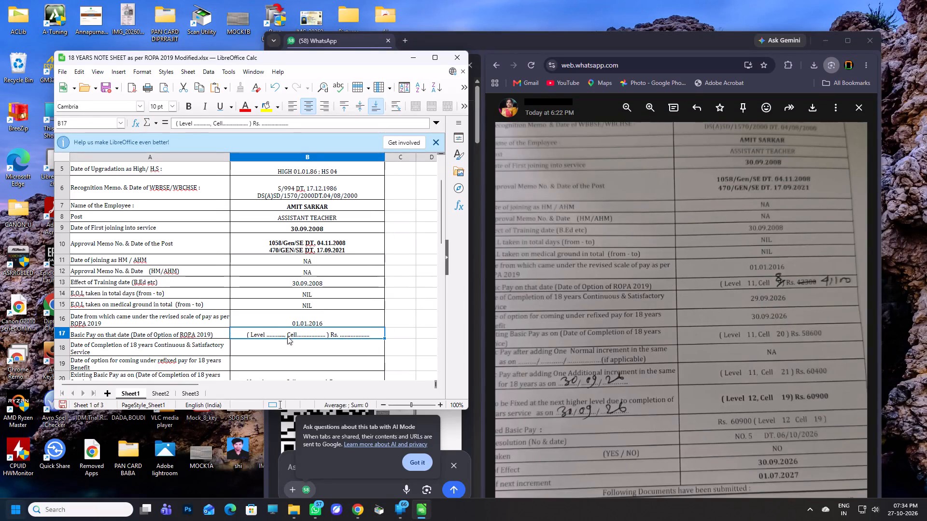
{"action": "left_click", "coordinate": [284, 333]}
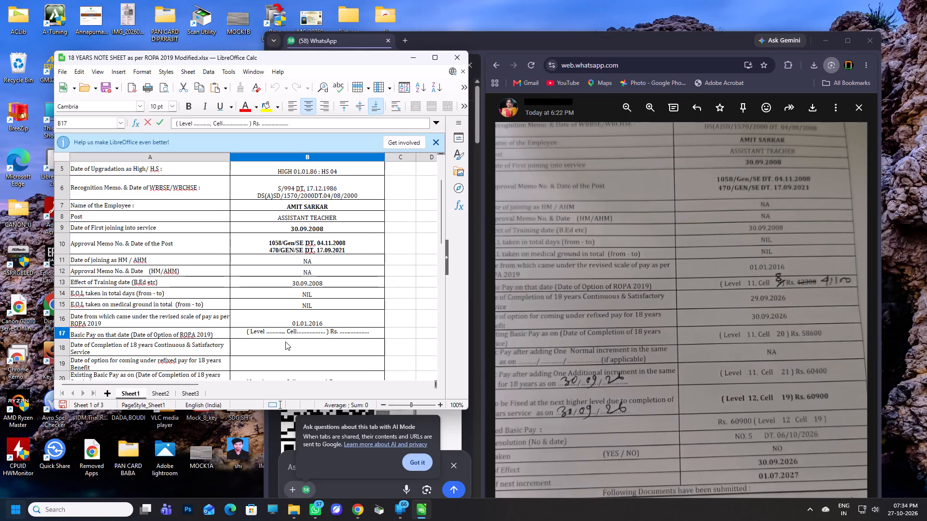
{"action": "key", "text": "BackSpace"}
{"action": "key", "text": "BackSpace"}
{"action": "key", "text": "BackSpace"}
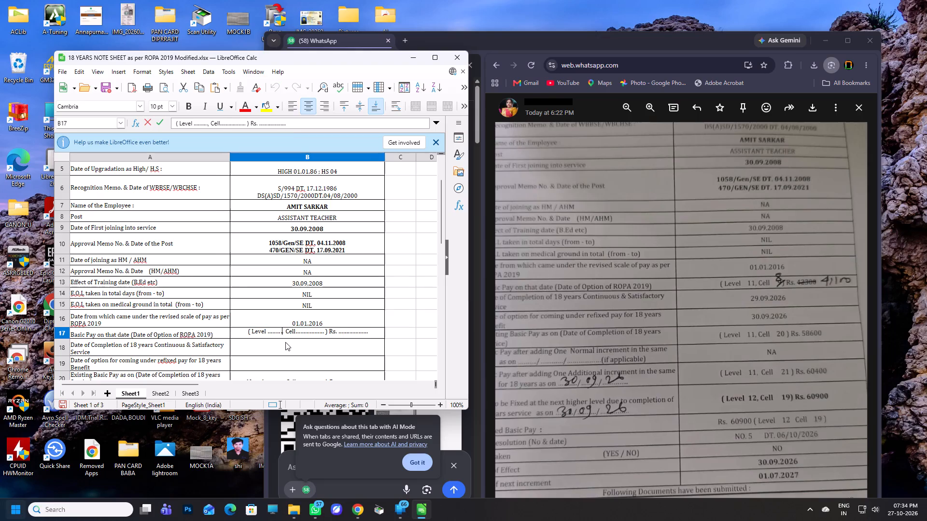
{"action": "key", "text": "BackSpace"}
{"action": "key", "text": "BackSpace"}
{"action": "key", "text": "BackSpace"}
{"action": "key", "text": "space"}
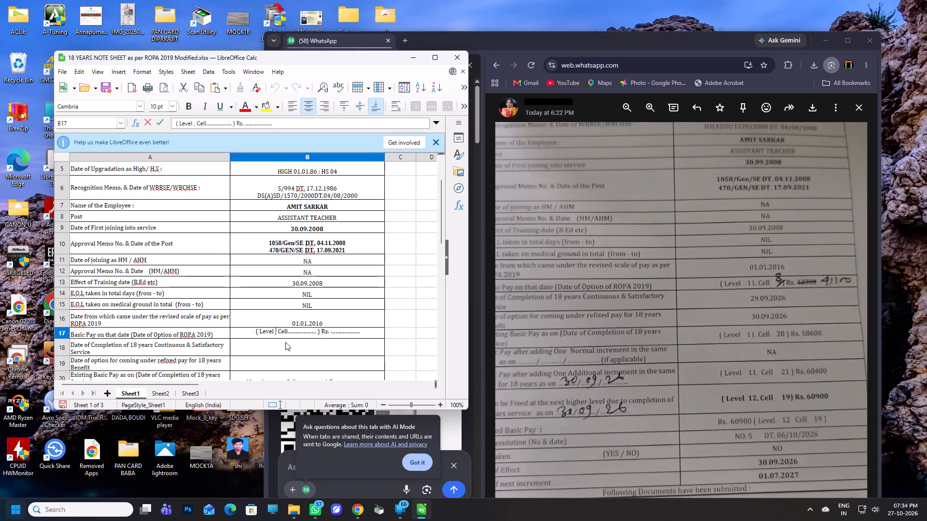
{"action": "key", "text": "space"}
{"action": "key", "text": "space"}
{"action": "key", "text": "space"}
{"action": "type", "text": "11"}
{"action": "key", "text": "space"}
{"action": "key", "text": "space"}
{"action": "key", "text": "space"}
{"action": "key", "text": "space"}
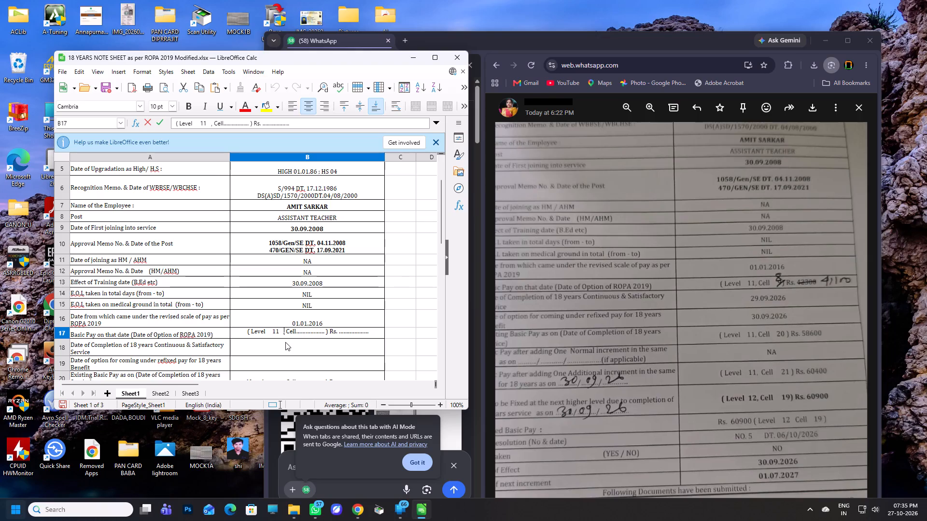
{"action": "key", "text": "space"}
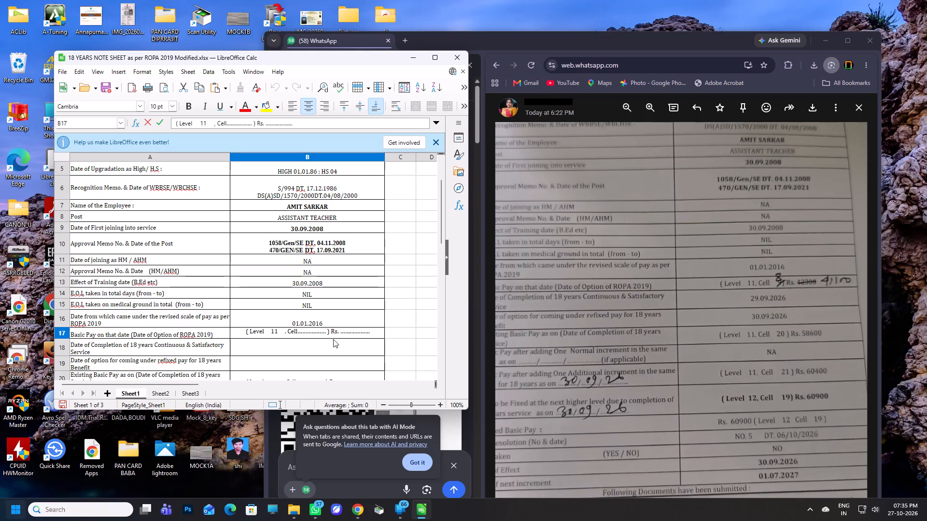
Replace the dotted Cell blank in B17, Basic Pay on that date, with 8, padded with spaces on both sides.
{"action": "left_click_drag", "start_coordinate": [325, 336], "coordinate": [314, 334]}
{"action": "left_click_drag", "start_coordinate": [314, 334], "coordinate": [299, 336]}
{"action": "key", "text": "space"}
{"action": "key", "text": "space"}
{"action": "key", "text": "space"}
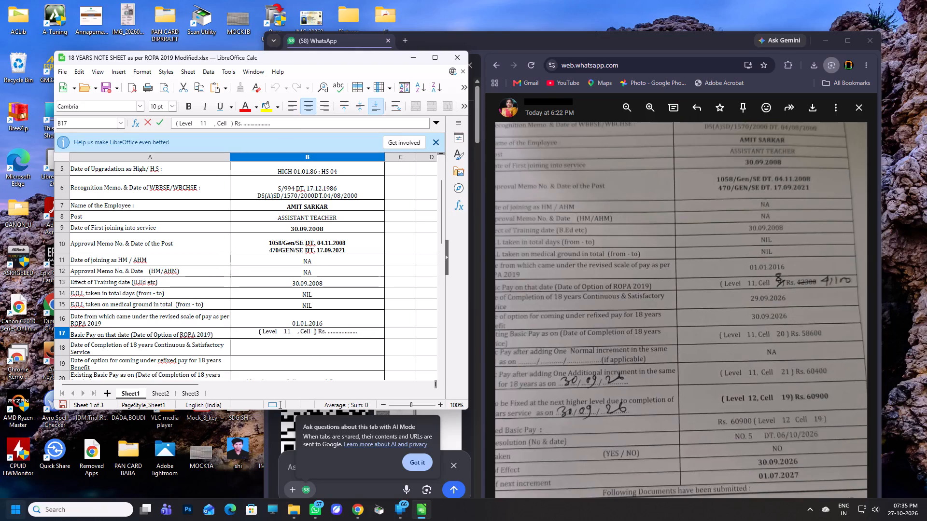
{"action": "key", "text": "space"}
{"action": "key", "text": "space"}
{"action": "key", "text": "space"}
{"action": "type", "text": "8"}
{"action": "key", "text": "space"}
{"action": "key", "text": "space"}
{"action": "key", "text": "space"}
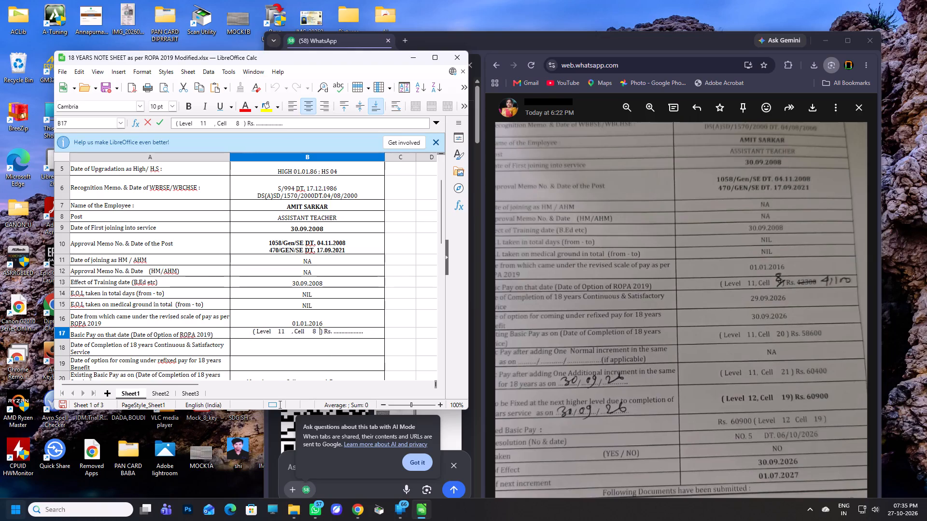
{"action": "key", "text": "space"}
{"action": "key", "text": "space"}
{"action": "key", "text": "space"}
{"action": "key", "text": "space"}
{"action": "key", "text": "space"}
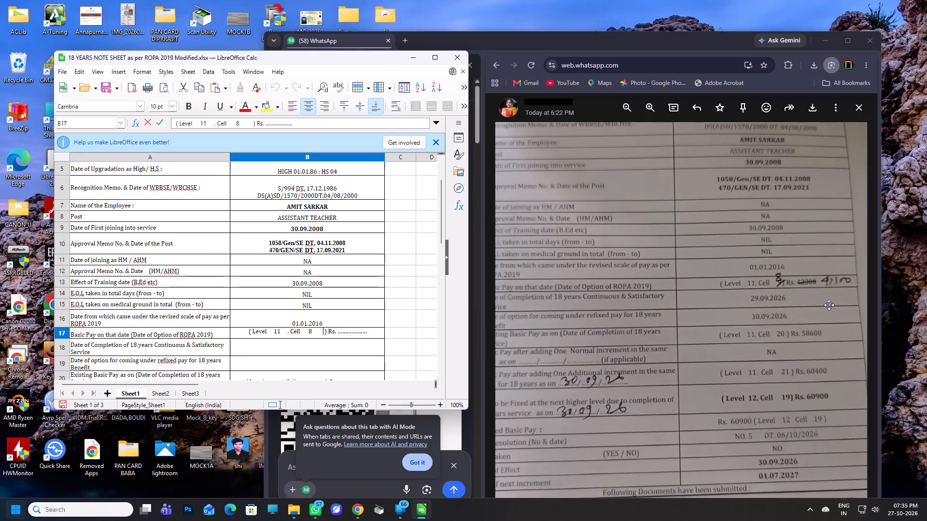
Enter 29.09.2026 in B18 as the Date of Completion of 18 years Continuous & Satisfactory Service.
{"action": "scroll", "coordinate": [336, 331], "scroll_direction": "down", "scroll_amount": 2}
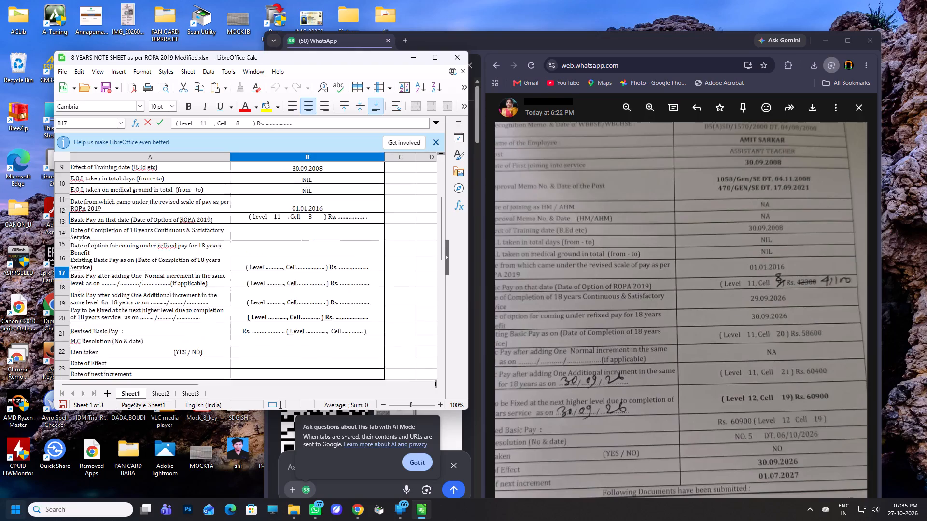
{"action": "scroll", "coordinate": [336, 331], "scroll_direction": "down", "scroll_amount": 1}
{"action": "left_click", "coordinate": [283, 185]}
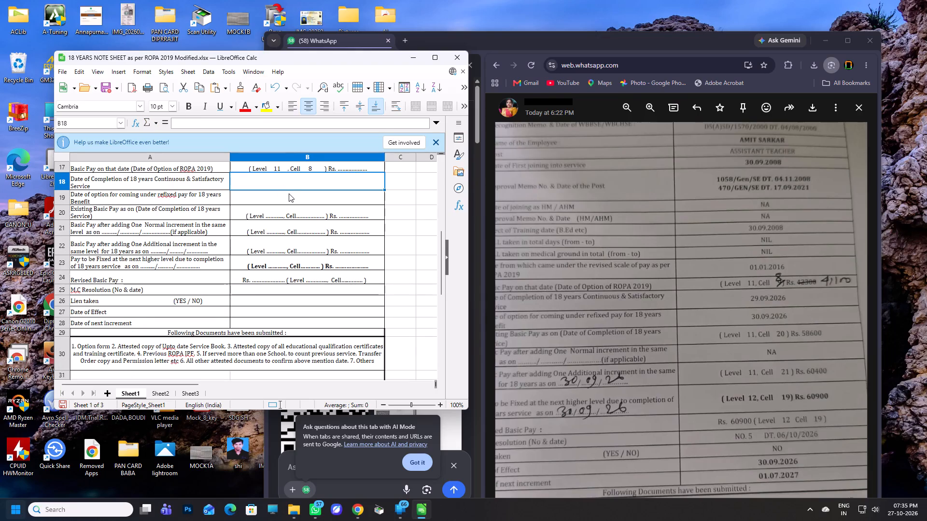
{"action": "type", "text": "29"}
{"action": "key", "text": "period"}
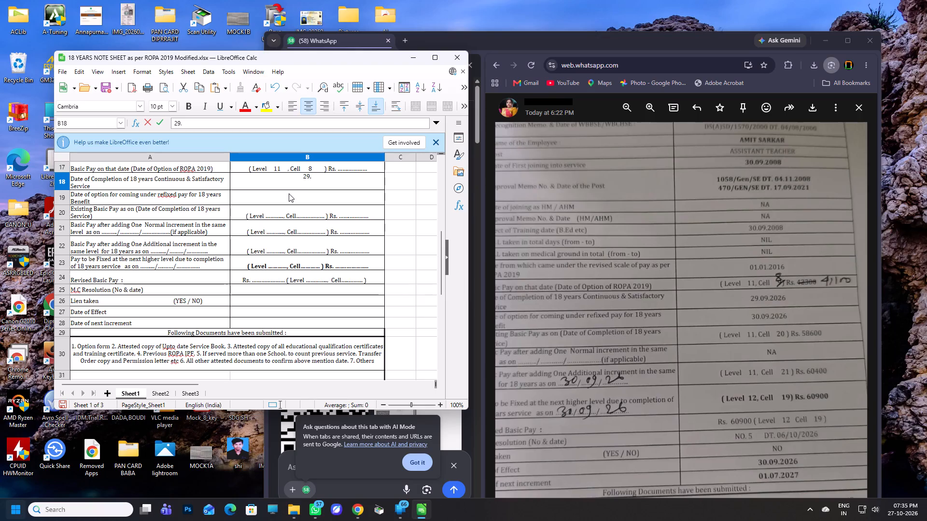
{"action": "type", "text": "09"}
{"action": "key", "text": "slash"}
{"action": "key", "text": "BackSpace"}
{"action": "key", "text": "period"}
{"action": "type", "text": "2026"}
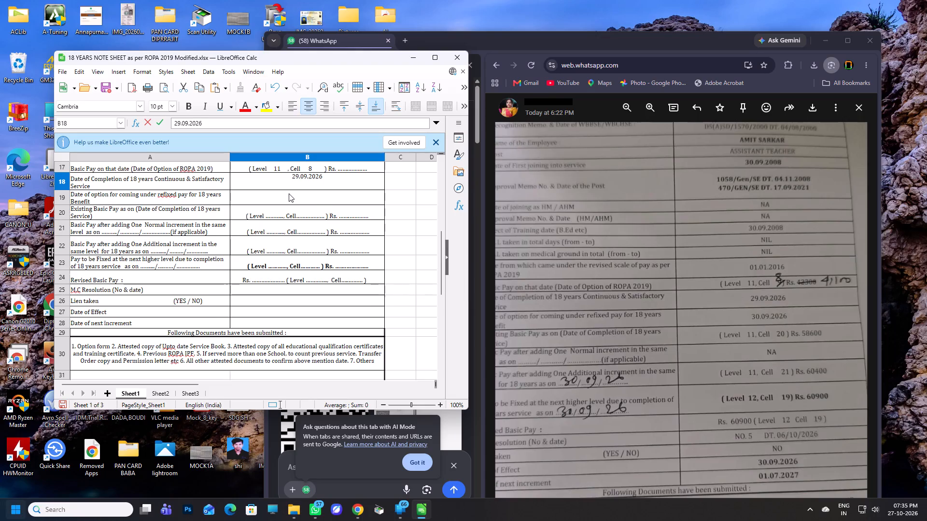
{"action": "left_click", "coordinate": [312, 198]}
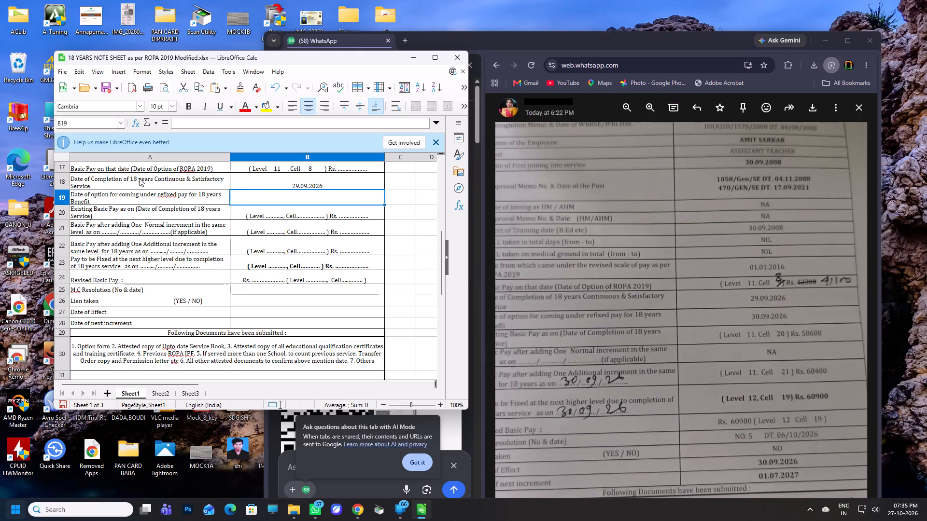
Adjust the height of row 18, Date of Completion of 18 years Continuous & Satisfactory Service.
{"action": "left_click_drag", "start_coordinate": [61, 188], "coordinate": [61, 187]}
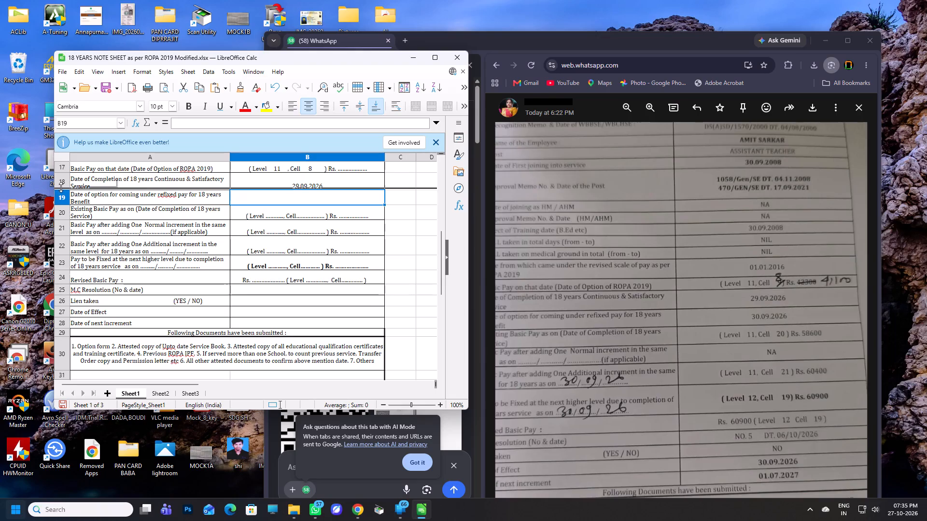
Reduce the height of row 18, Date of Completion of 18 years Continuous & Satisfactory Service, to fit its two-line label closely.
{"action": "left_click_drag", "start_coordinate": [61, 187], "coordinate": [72, 186]}
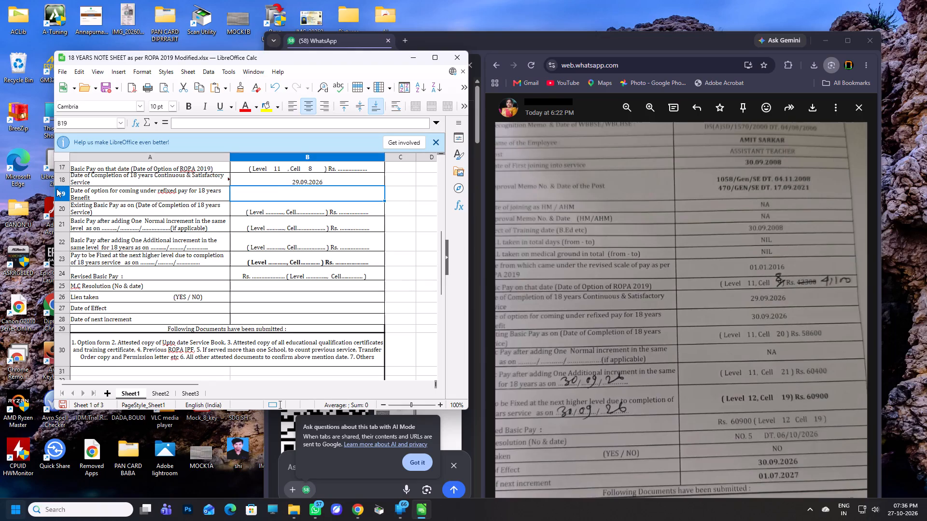
{"action": "left_click", "coordinate": [59, 186]}
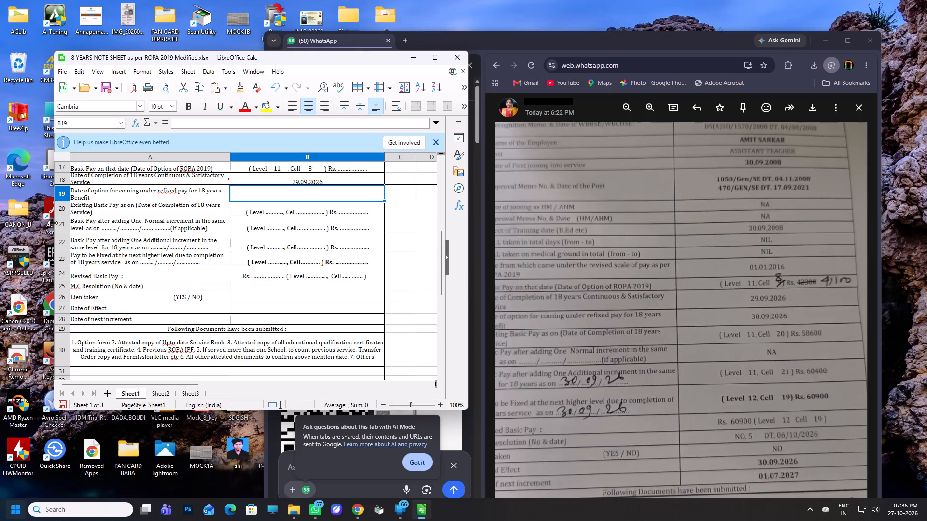
Slightly increase the height of row 19, Date of option for coming under refixed pay for 18 years Benefit.
{"action": "left_click_drag", "start_coordinate": [61, 198], "coordinate": [61, 203]}
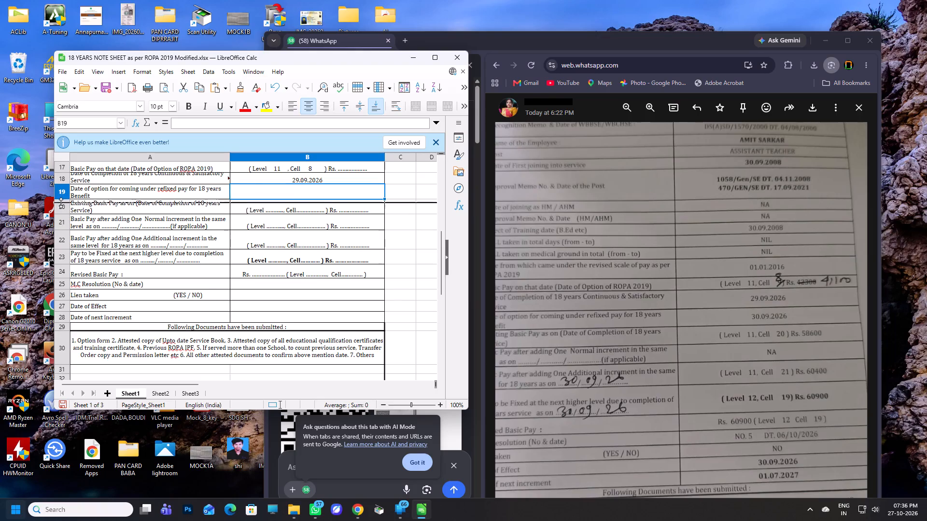
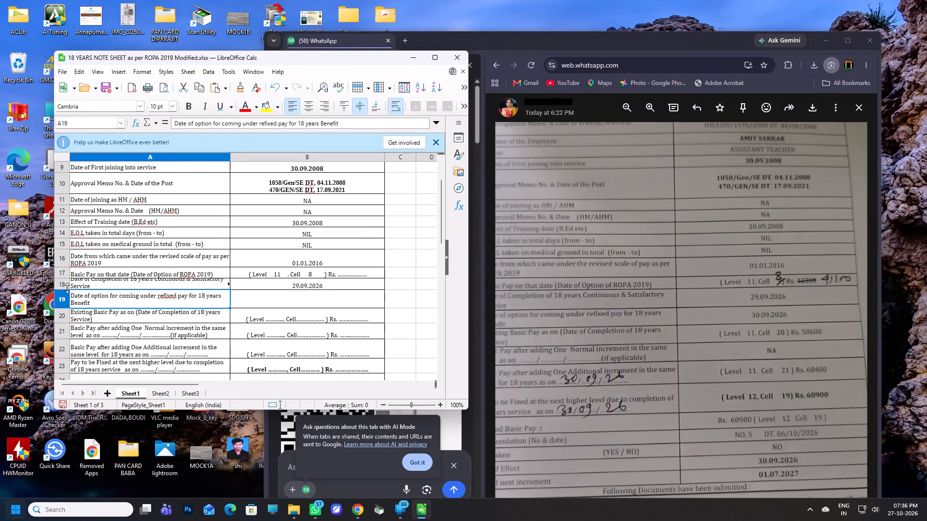
Increase the height of row 18 so both lines of the Date of Completion of 18 years Continuous & Satisfactory Service label fit.
{"action": "left_click_drag", "start_coordinate": [67, 288], "coordinate": [67, 294]}
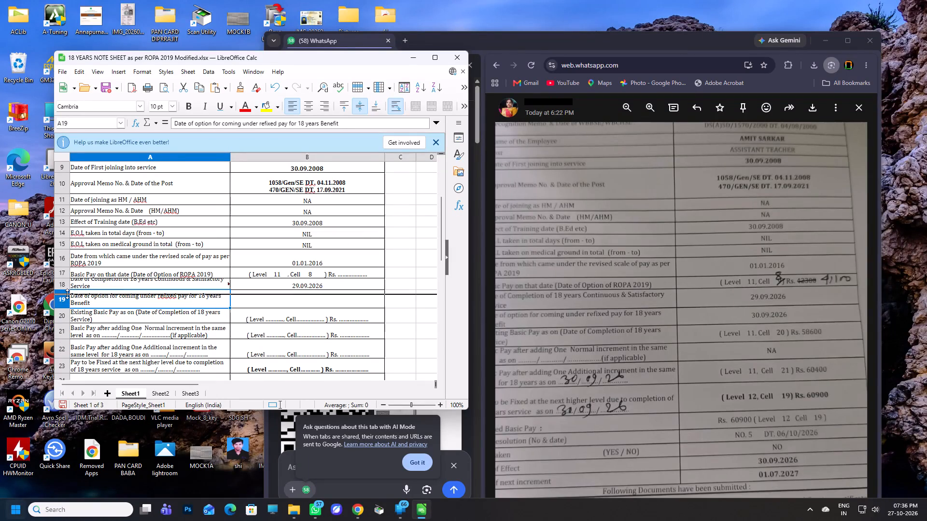
{"action": "left_click", "coordinate": [67, 288]}
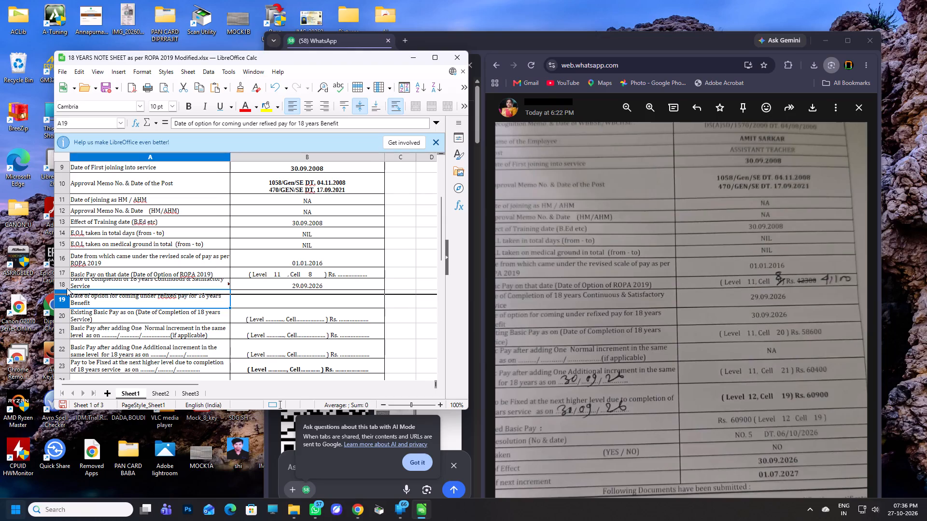
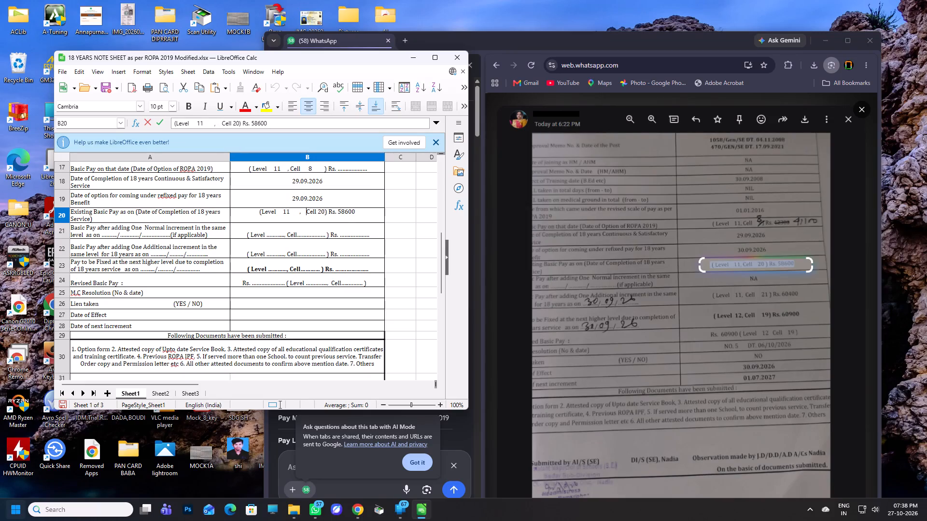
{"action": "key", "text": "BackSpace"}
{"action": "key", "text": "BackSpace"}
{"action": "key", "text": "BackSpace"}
Insert extra spaces between Cell and 20 in B20, Existing Basic Pay on the 18-years completion date.
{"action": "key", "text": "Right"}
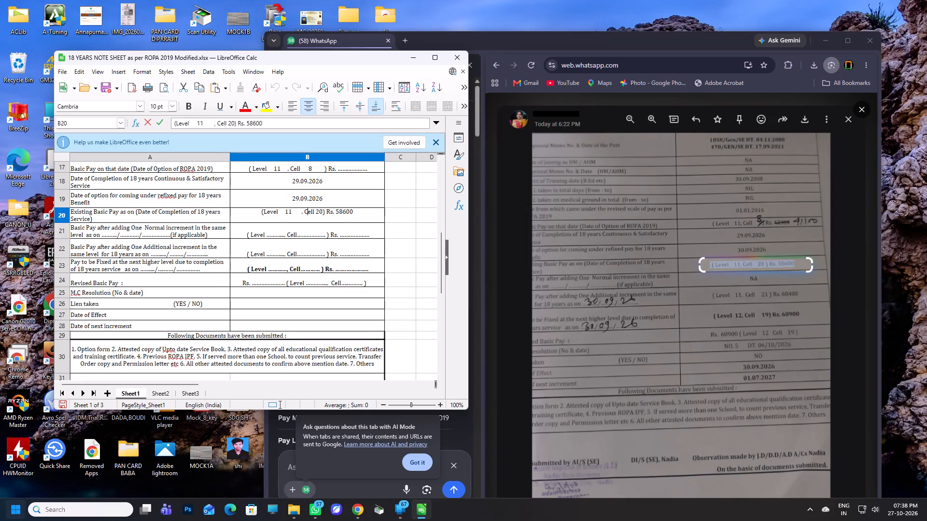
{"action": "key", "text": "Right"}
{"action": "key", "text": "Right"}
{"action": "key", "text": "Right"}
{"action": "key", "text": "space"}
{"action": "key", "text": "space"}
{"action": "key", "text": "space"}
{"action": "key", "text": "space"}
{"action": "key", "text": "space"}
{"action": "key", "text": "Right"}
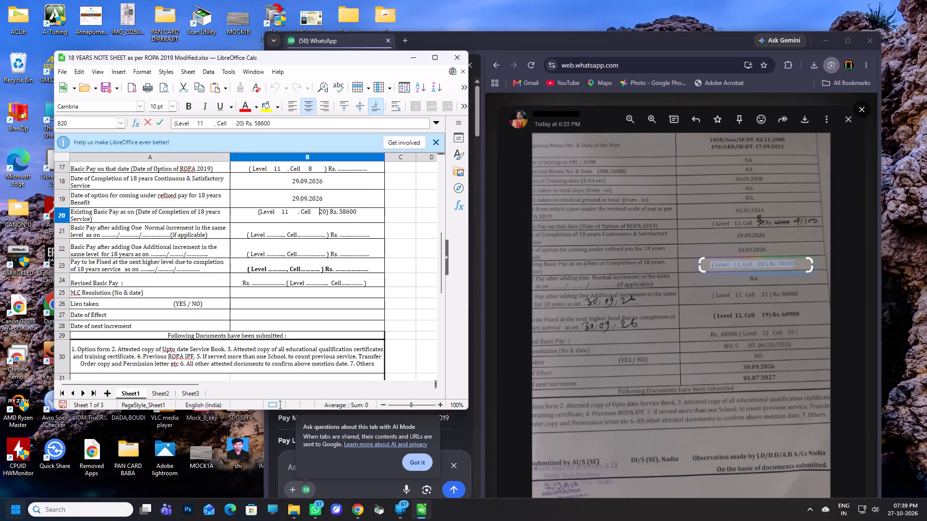
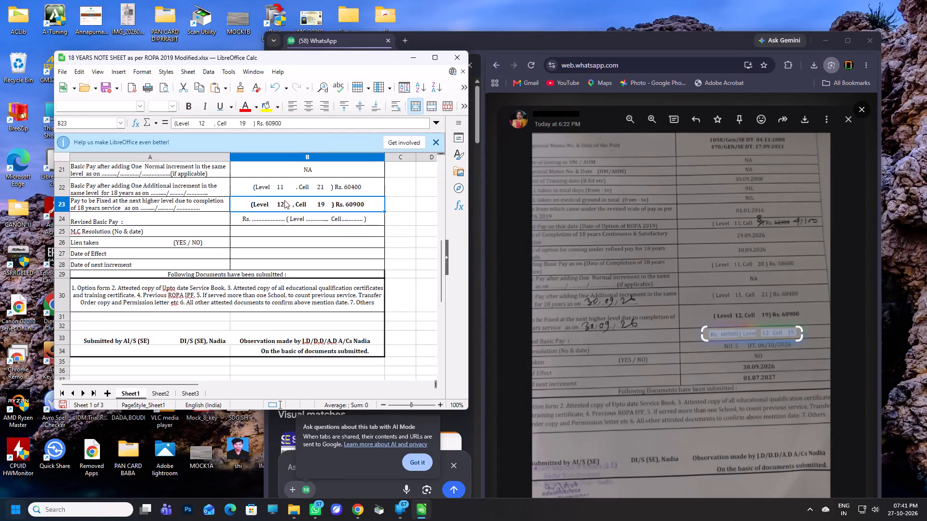
Replace the dotted template in B24, Revised Basic Pay, with the copied Rs. 60900 (Level 12 Cell 19), joining the split Level line.
{"action": "double_click", "coordinate": [284, 208]}
{"action": "double_click", "coordinate": [293, 217]}
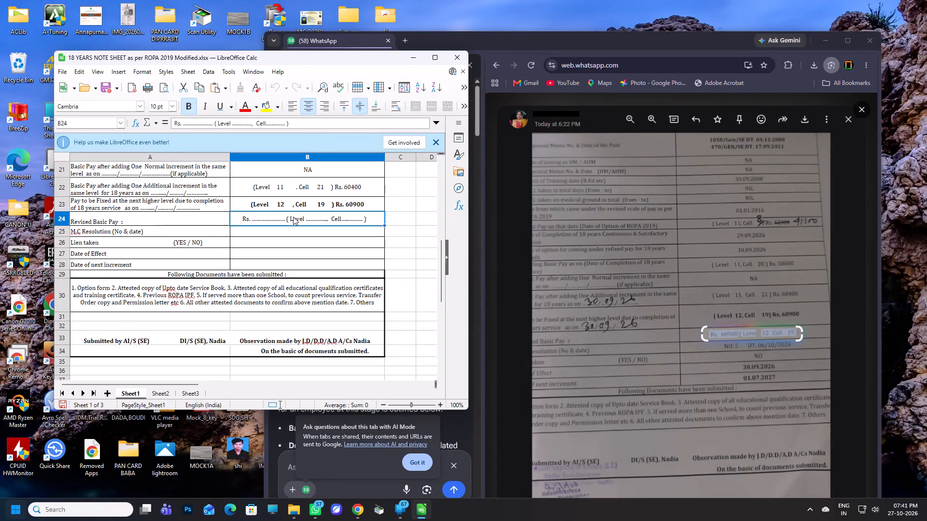
{"action": "key", "text": "ctrl+a"}
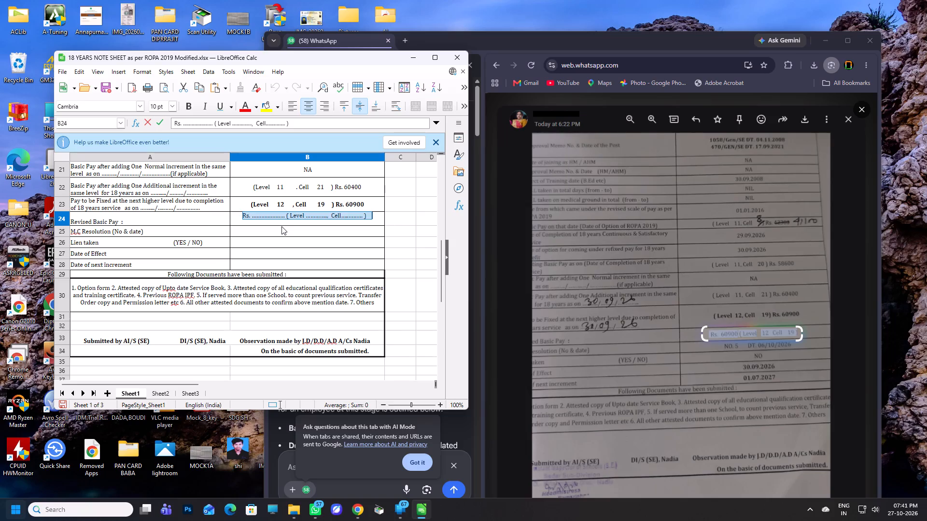
{"action": "key", "text": "ctrl+v"}
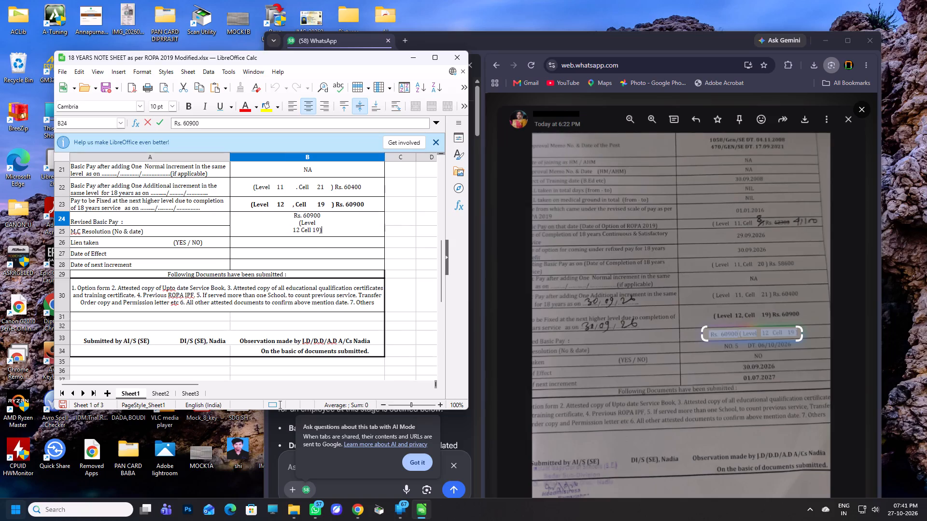
{"action": "left_click", "coordinate": [292, 235]}
{"action": "key", "text": "BackSpace"}
Move the Level and Cell text ahead of Rs. 60900 in B24, making one line that reads (Level12 Cell 19)Rs. 60900.
{"action": "left_click", "coordinate": [281, 223]}
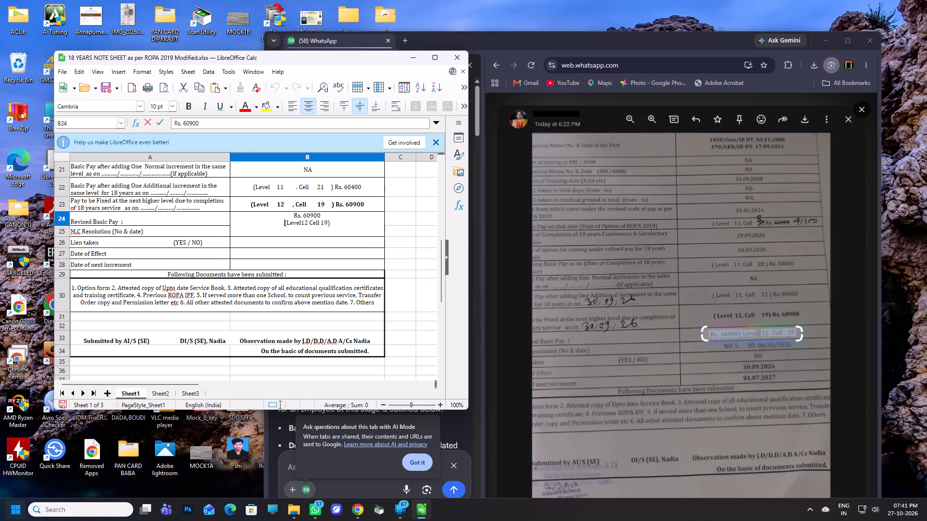
{"action": "left_click", "coordinate": [282, 223]}
{"action": "left_click", "coordinate": [337, 225]}
{"action": "left_click_drag", "start_coordinate": [337, 223], "coordinate": [336, 223]}
{"action": "left_click_drag", "start_coordinate": [336, 223], "coordinate": [286, 224]}
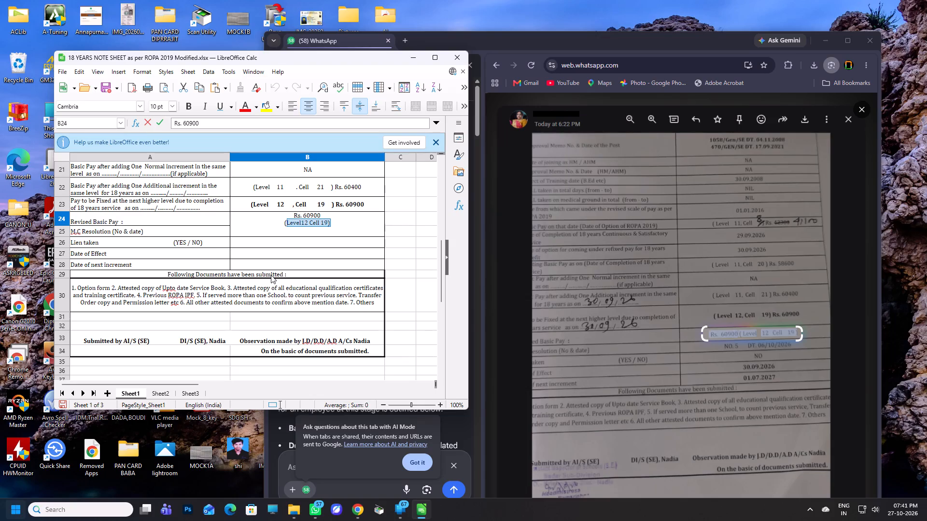
Cut the text (Level12 Cell 19) from the second line of B24, Revised Basic Pay.
{"action": "key", "text": "ctrl+x"}
{"action": "left_click_drag", "start_coordinate": [309, 222], "coordinate": [273, 210]}
{"action": "left_click", "coordinate": [324, 221]}
{"action": "left_click_drag", "start_coordinate": [318, 223], "coordinate": [252, 225]}
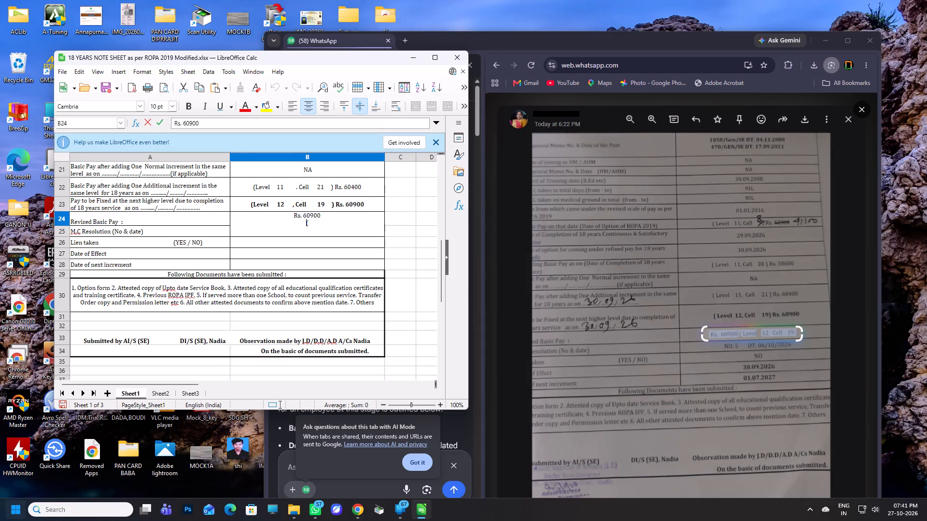
{"action": "key", "text": "BackSpace"}
{"action": "left_click", "coordinate": [268, 218]}
{"action": "key", "text": "ctrl+v"}
{"action": "left_click_drag", "start_coordinate": [323, 228], "coordinate": [274, 232]}
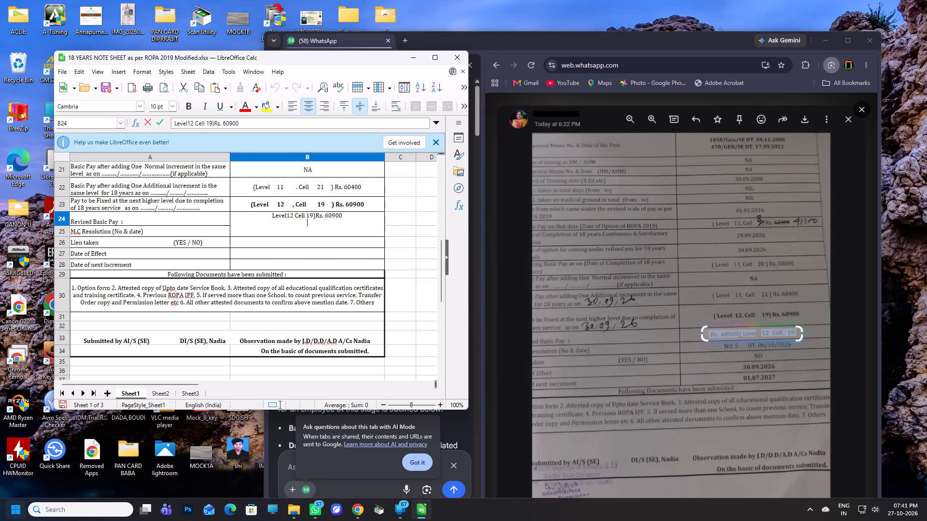
{"action": "left_click_drag", "start_coordinate": [274, 232], "coordinate": [272, 232]}
{"action": "key", "text": "BackSpace"}
{"action": "left_click", "coordinate": [262, 213]}
{"action": "key", "text": "shift+parenleft"}
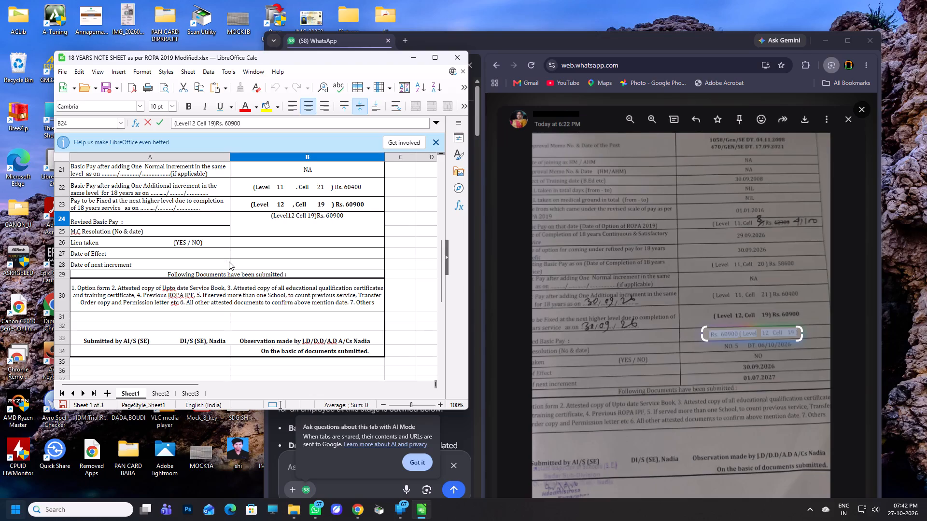
Pad the level number 12 in B24 with spaces on both sides and insert a comma and space before Cell.
{"action": "left_click", "coordinate": [287, 216]}
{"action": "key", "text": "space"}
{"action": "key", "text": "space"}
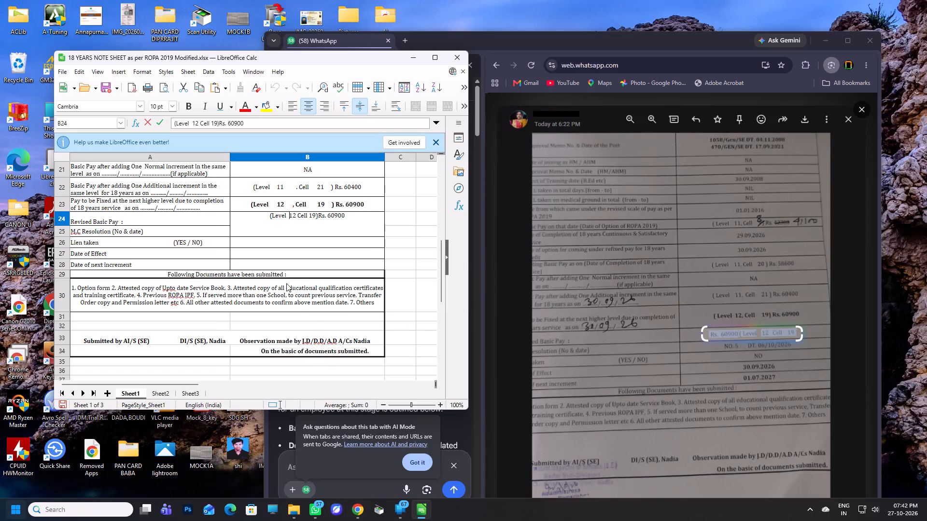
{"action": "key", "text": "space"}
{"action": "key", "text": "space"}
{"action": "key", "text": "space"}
{"action": "left_click", "coordinate": [298, 217]}
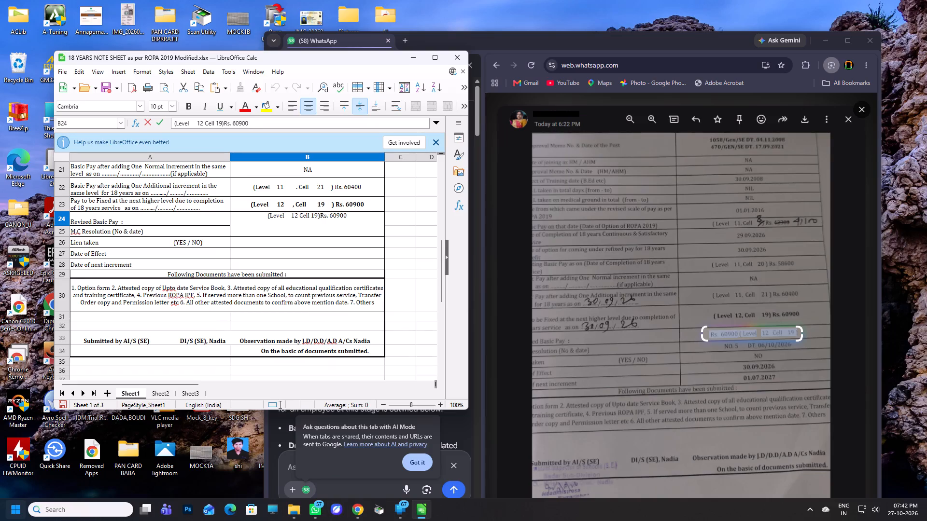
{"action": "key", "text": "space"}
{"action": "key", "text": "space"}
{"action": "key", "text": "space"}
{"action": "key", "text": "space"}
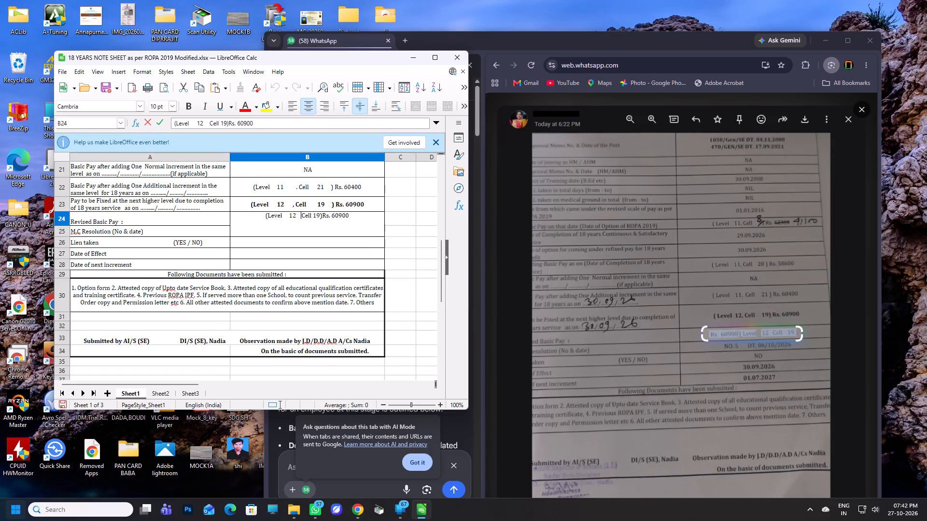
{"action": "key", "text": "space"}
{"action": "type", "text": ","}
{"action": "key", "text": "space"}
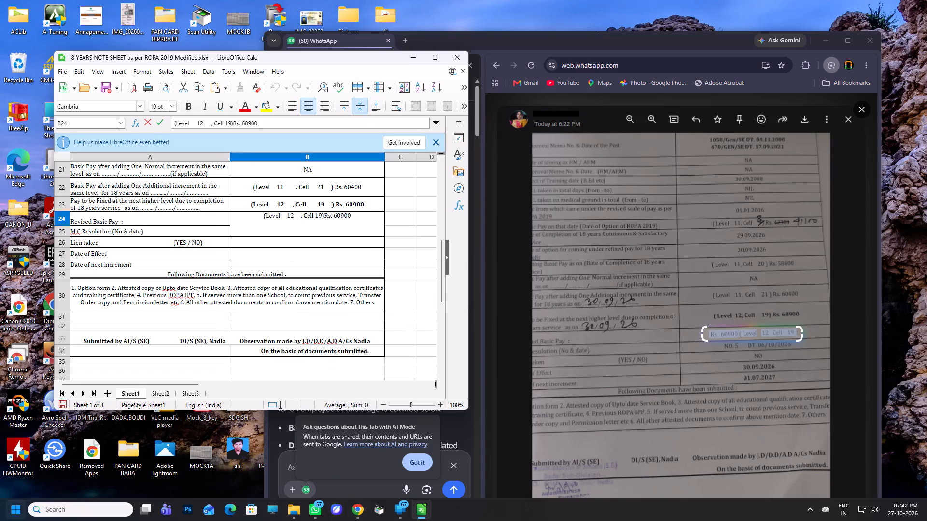
Widen the gap between Cell and 19 in B24, Revised Basic Pay, with extra spaces to match the row above.
{"action": "left_click", "coordinate": [315, 213]}
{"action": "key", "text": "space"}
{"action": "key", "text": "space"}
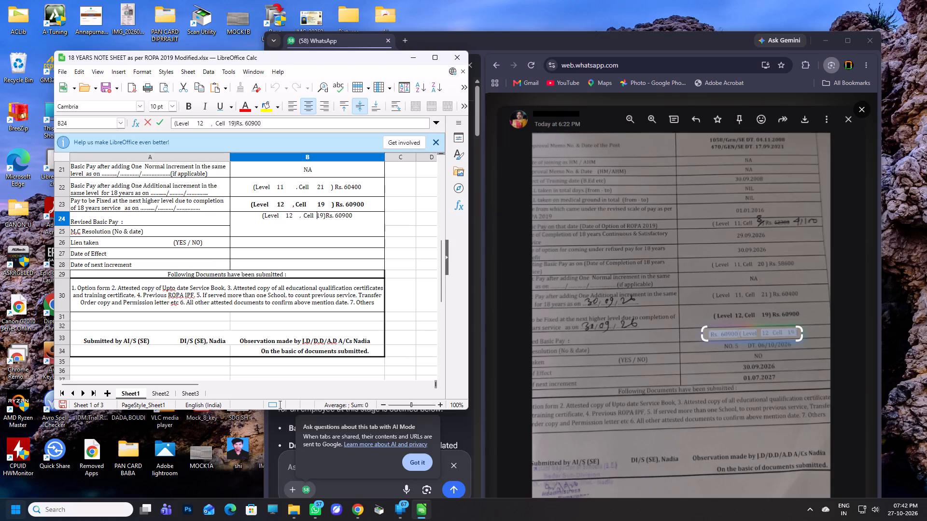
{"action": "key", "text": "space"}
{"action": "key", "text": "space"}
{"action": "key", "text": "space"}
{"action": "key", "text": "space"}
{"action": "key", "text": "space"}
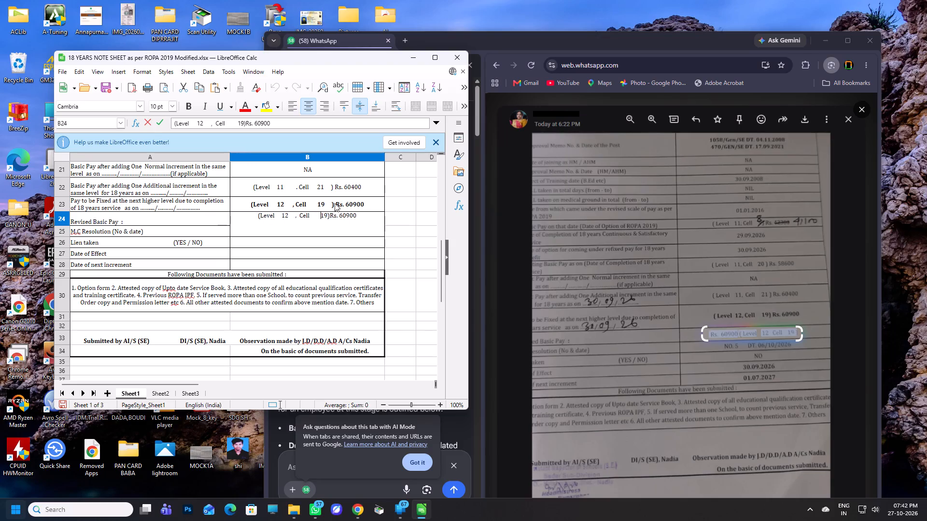
{"action": "left_click", "coordinate": [335, 202]}
{"action": "left_click", "coordinate": [332, 206]}
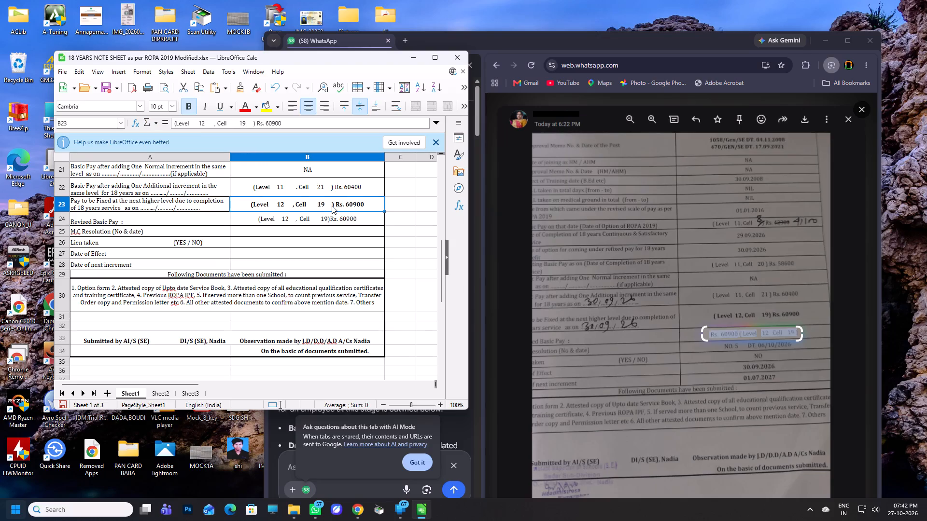
Tighten the gap between 19 and the closing bracket in B23, Pay to be Fixed at the next higher level, to a single space.
{"action": "left_click", "coordinate": [332, 205]}
{"action": "key", "text": "BackSpace"}
{"action": "key", "text": "BackSpace"}
{"action": "key", "text": "BackSpace"}
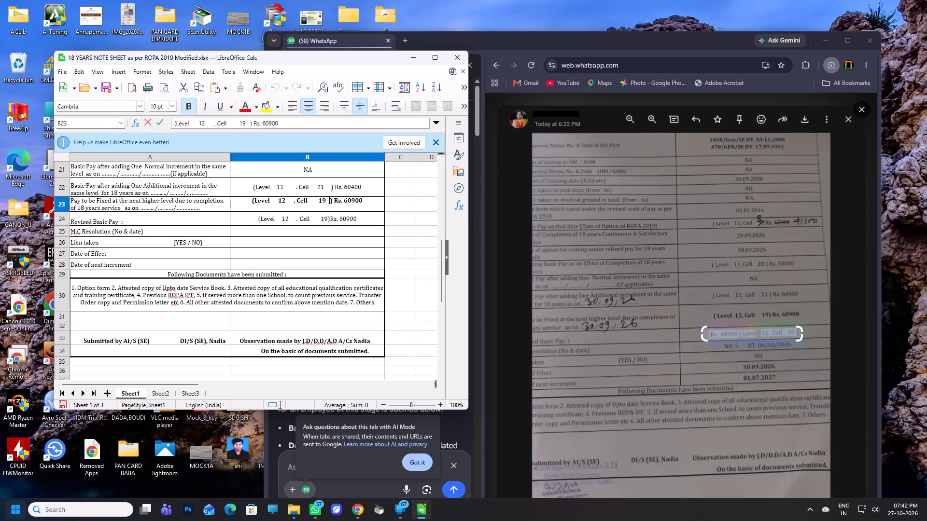
{"action": "key", "text": "BackSpace"}
{"action": "key", "text": "BackSpace"}
{"action": "key", "text": "Up"}
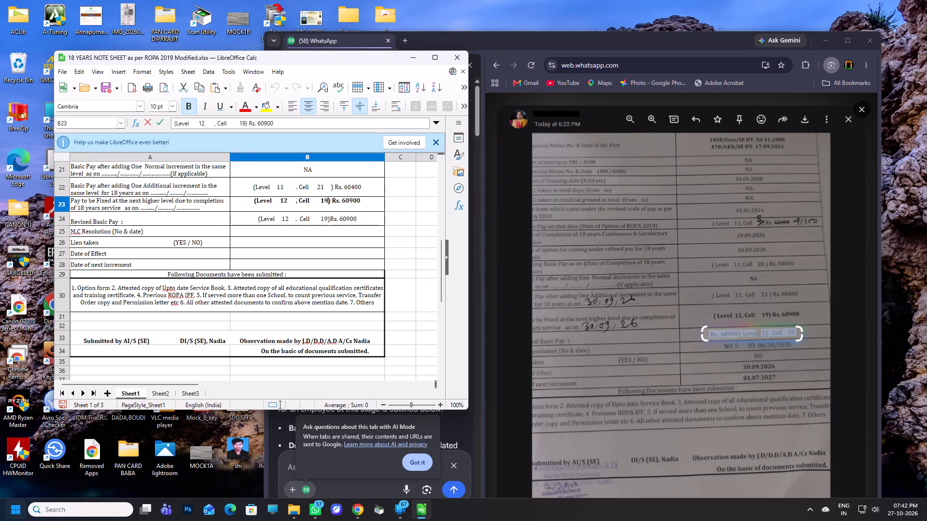
{"action": "key", "text": "Up"}
{"action": "key", "text": "space"}
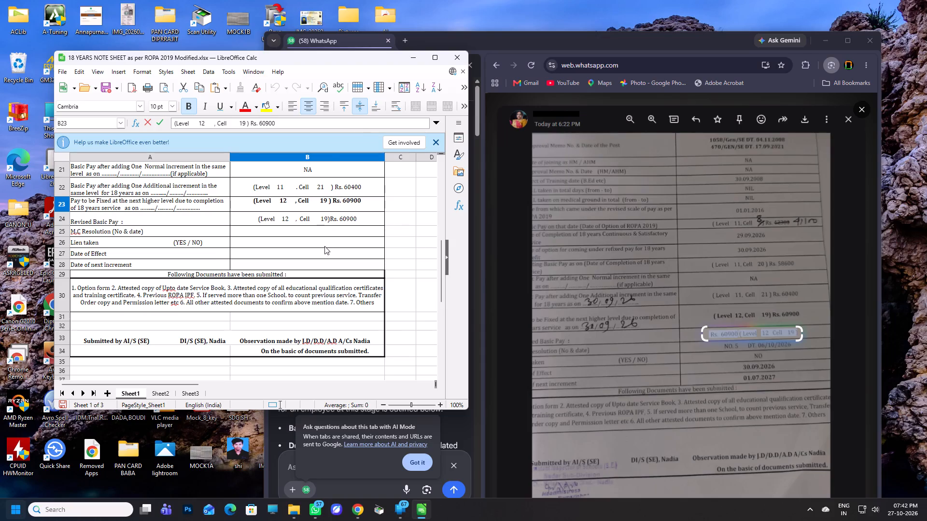
{"action": "left_click", "coordinate": [329, 187]}
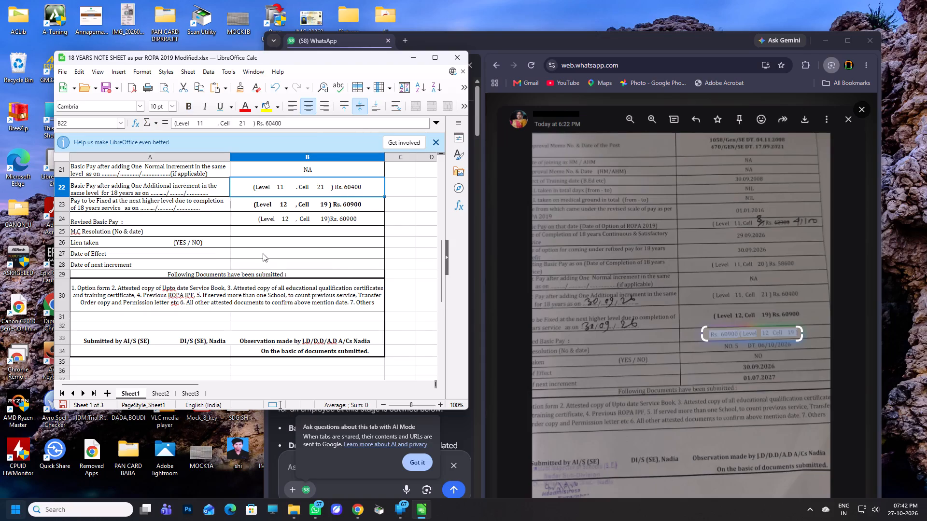
Select the empty cell B25 beside M.C Resolution (No & date).
{"action": "left_click", "coordinate": [289, 230]}
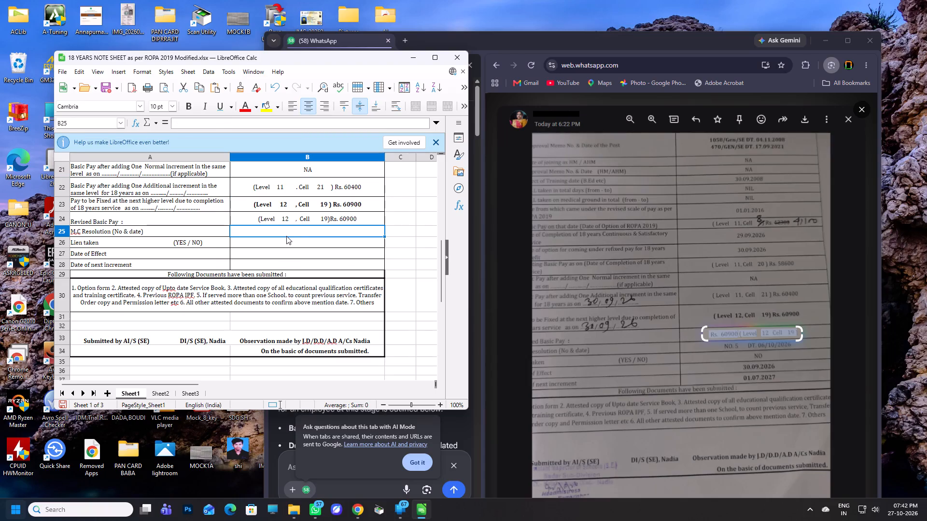
Enter the resolution number NO. 5 in B25 beside M.C Resolution (No & date), followed by a gap of five spaces.
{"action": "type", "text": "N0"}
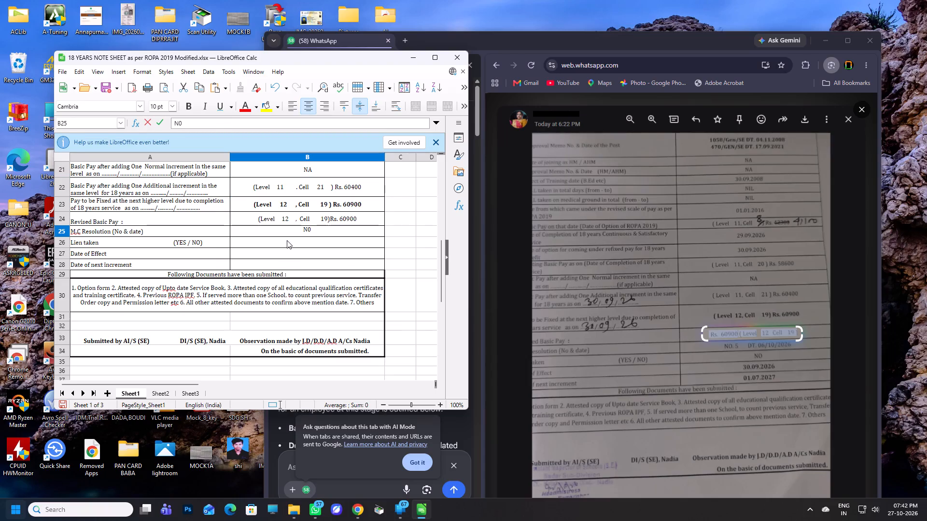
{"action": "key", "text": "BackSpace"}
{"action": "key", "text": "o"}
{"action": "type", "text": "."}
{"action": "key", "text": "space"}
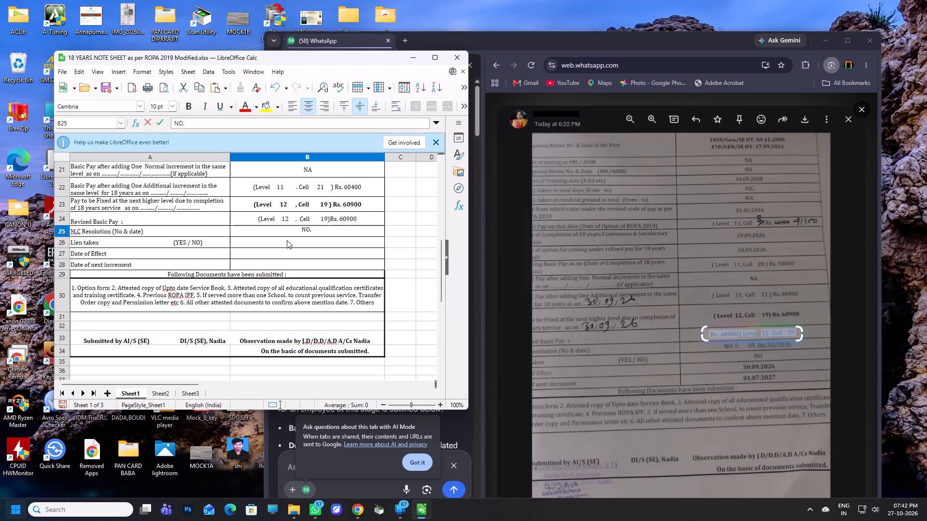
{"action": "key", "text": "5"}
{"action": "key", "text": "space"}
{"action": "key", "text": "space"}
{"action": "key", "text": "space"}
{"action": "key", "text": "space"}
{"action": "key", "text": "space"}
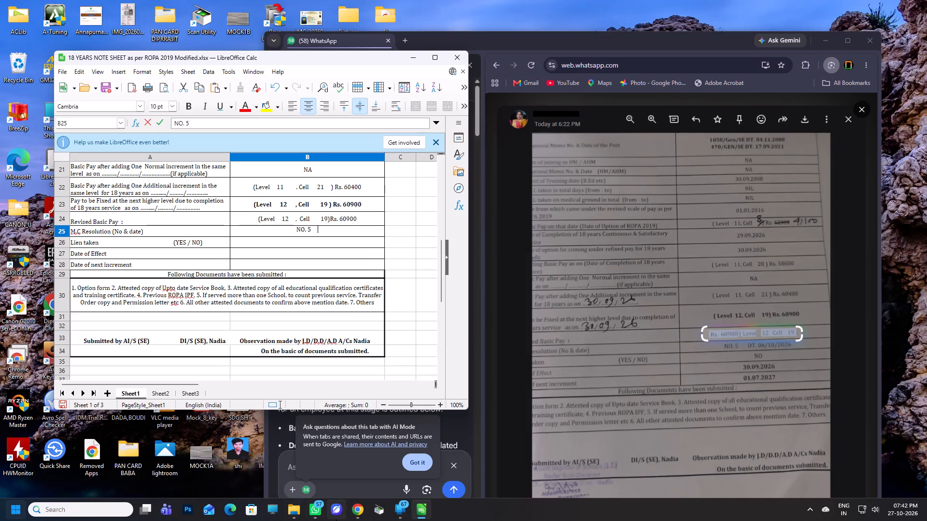
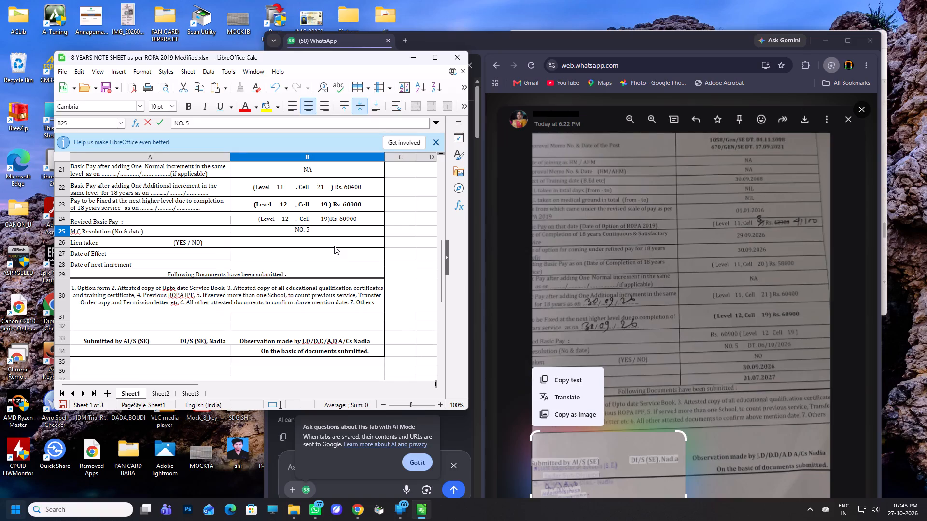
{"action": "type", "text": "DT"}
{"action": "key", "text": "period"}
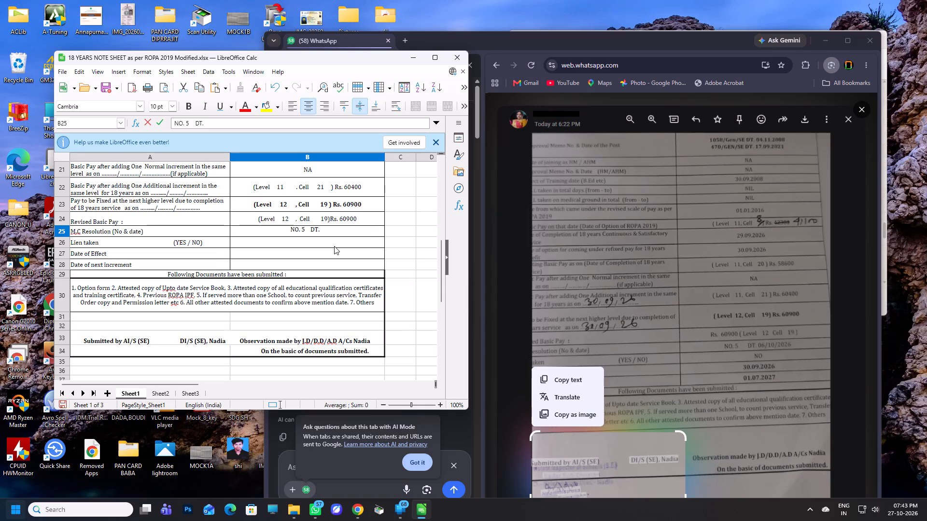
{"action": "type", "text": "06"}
Complete the M.C Resolution entry in B25 so it reads NO. 5 DT.06/10/2026.
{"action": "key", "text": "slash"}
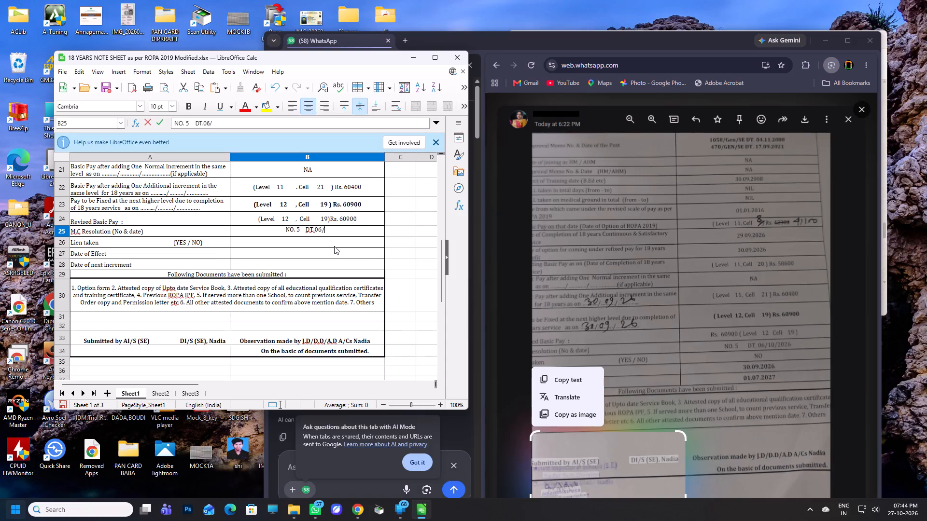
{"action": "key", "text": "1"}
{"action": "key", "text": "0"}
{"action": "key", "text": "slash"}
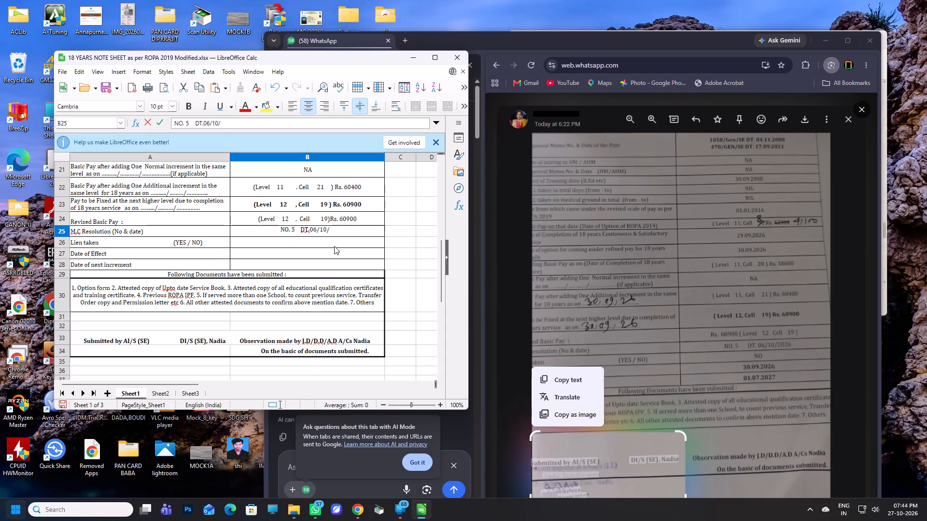
{"action": "type", "text": "202"}
{"action": "key", "text": "6"}
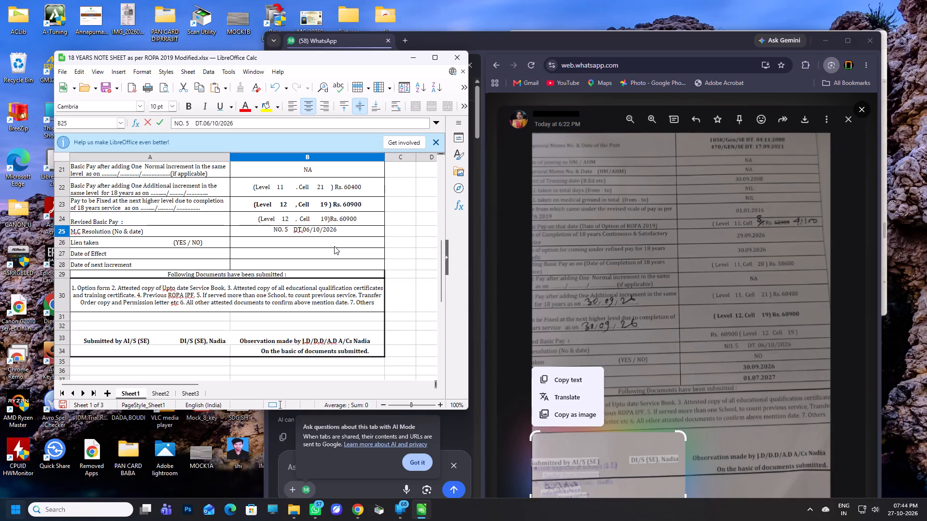
{"action": "key", "text": "Return"}
Enter NO in B26 for Lien taken, without the rest of the auto-completed text.
{"action": "key", "text": "n"}
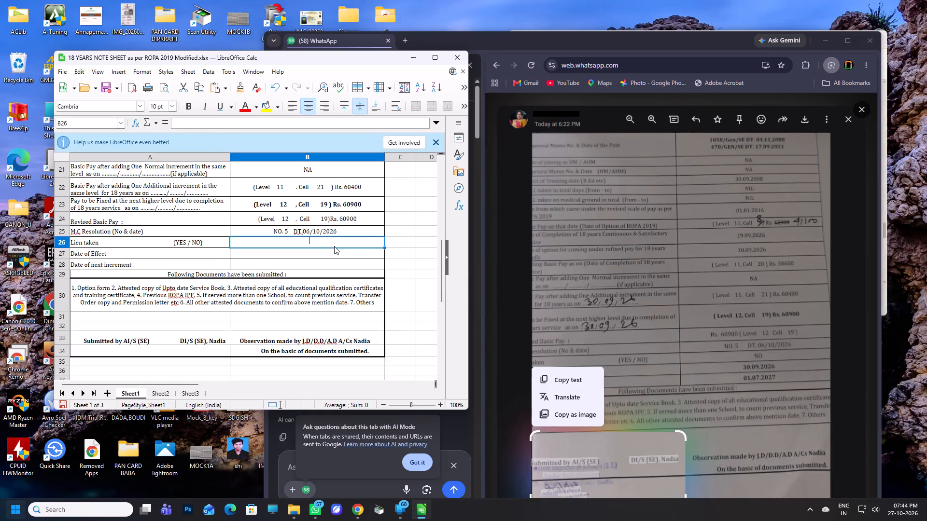
{"action": "key", "text": "o"}
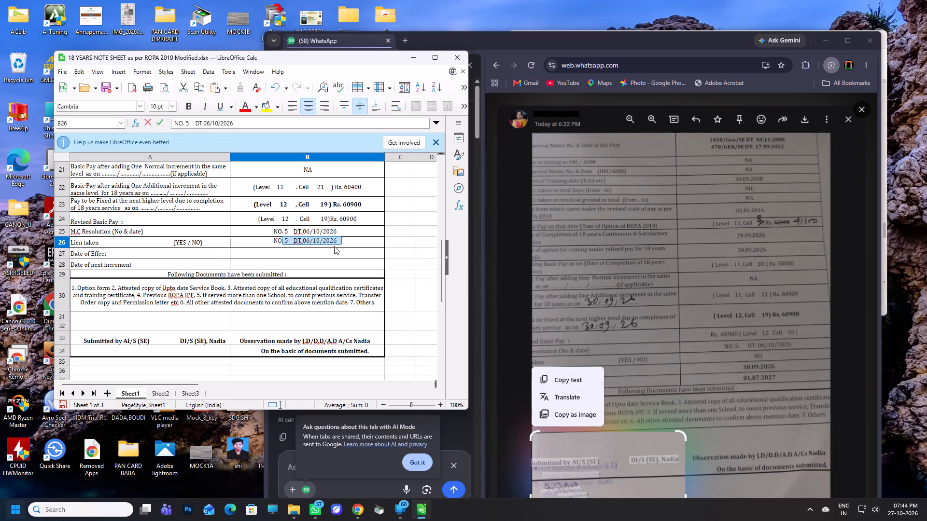
{"action": "key", "text": "BackSpace"}
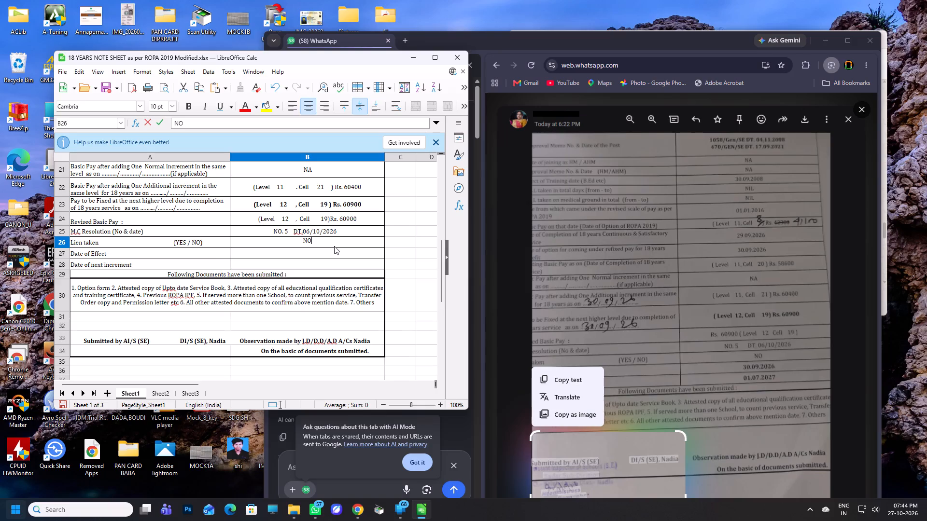
{"action": "key", "text": "Return"}
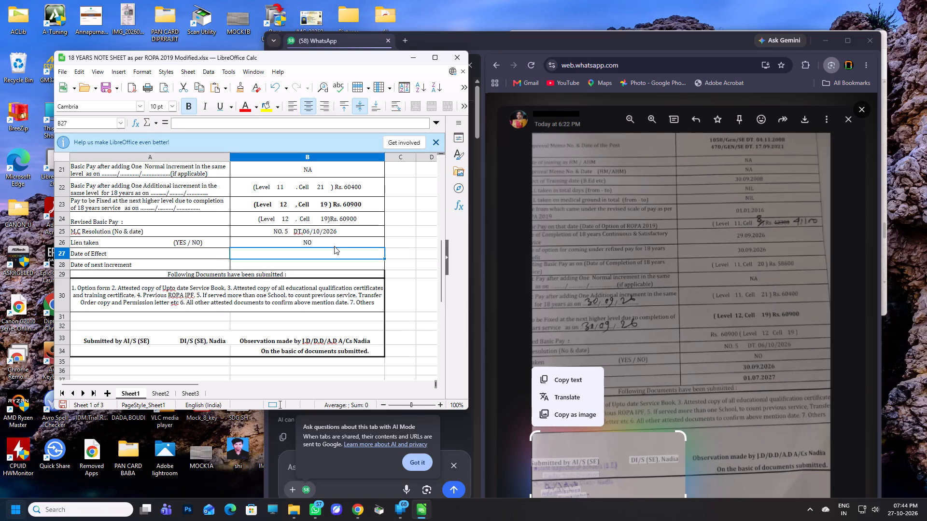
Enter 30.09.2026 in B27 as the Date of Effect, correcting the year in the auto-completed date.
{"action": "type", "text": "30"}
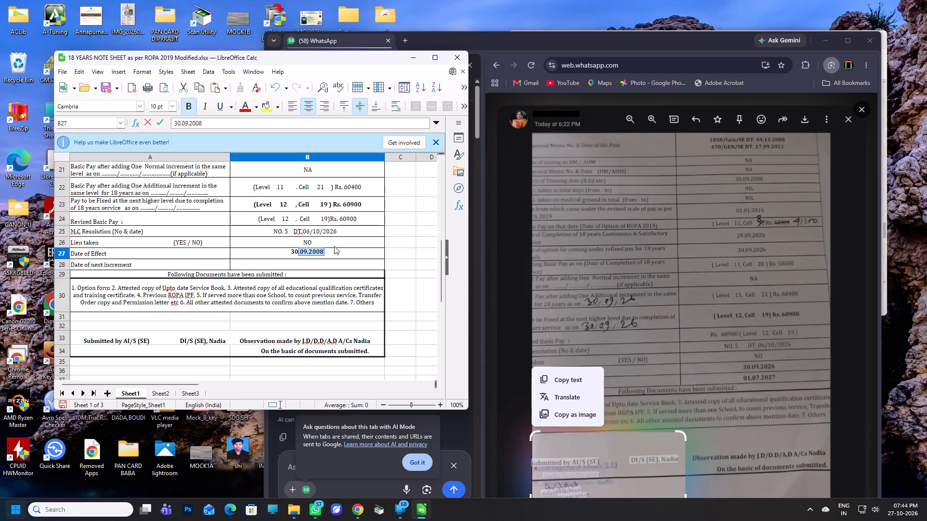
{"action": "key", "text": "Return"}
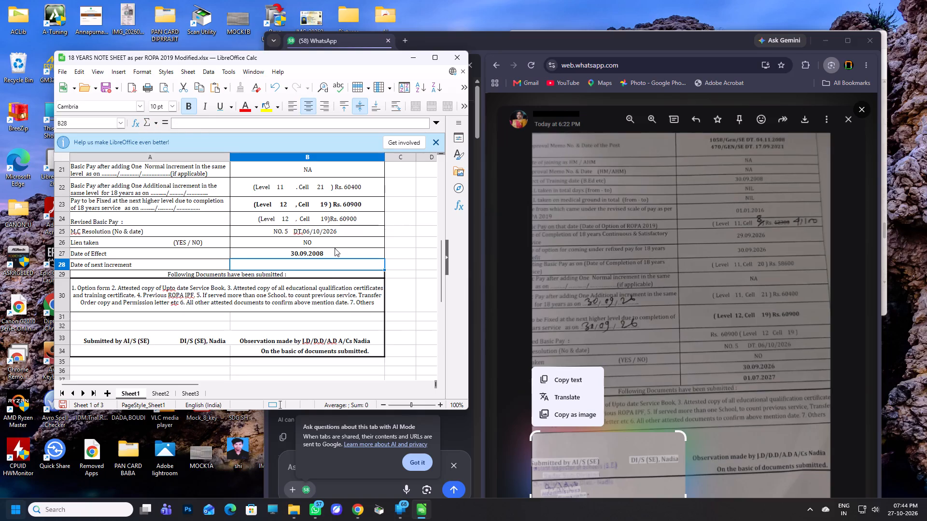
{"action": "left_click", "coordinate": [333, 256]}
{"action": "double_click", "coordinate": [333, 255]}
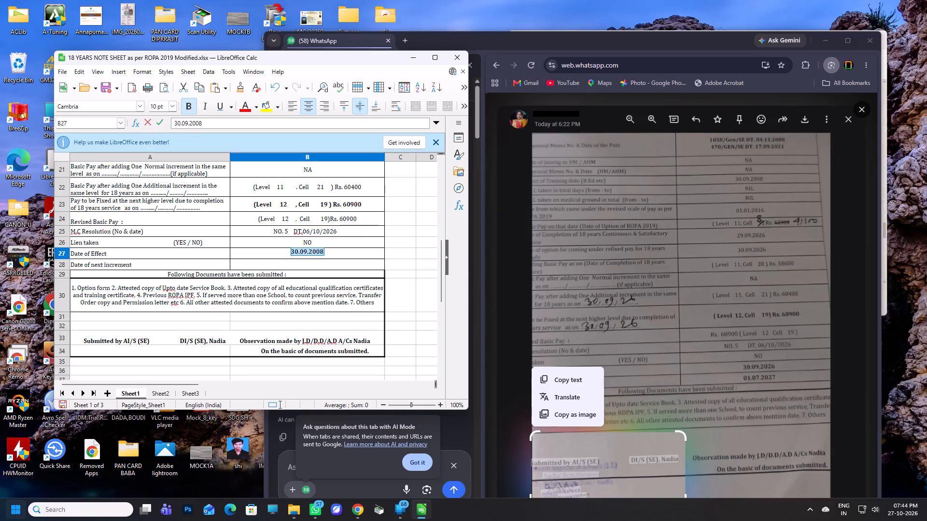
{"action": "left_click", "coordinate": [333, 255]}
{"action": "left_click", "coordinate": [333, 255]}
{"action": "triple_click", "coordinate": [333, 255]}
{"action": "left_click", "coordinate": [333, 255]}
{"action": "key", "text": "Right"}
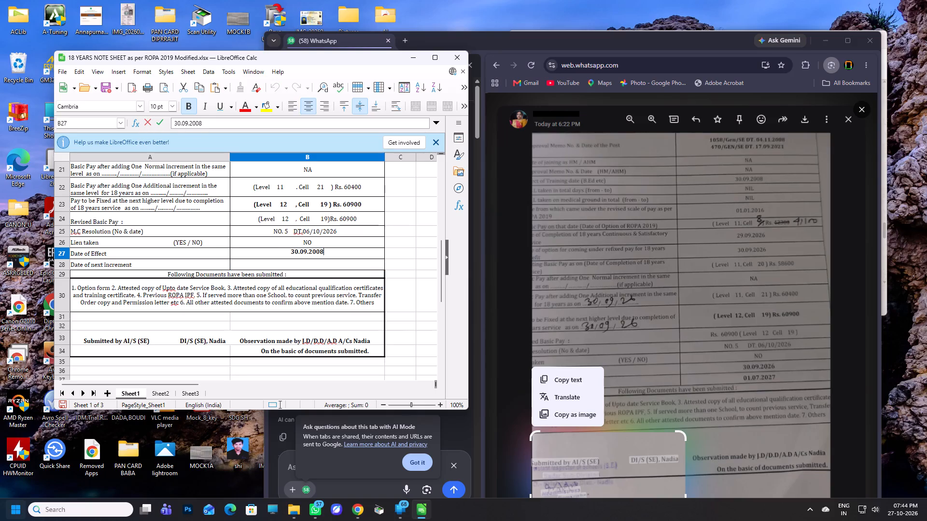
{"action": "key", "text": "BackSpace"}
{"action": "key", "text": "BackSpace"}
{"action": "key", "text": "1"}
{"action": "key", "text": "BackSpace"}
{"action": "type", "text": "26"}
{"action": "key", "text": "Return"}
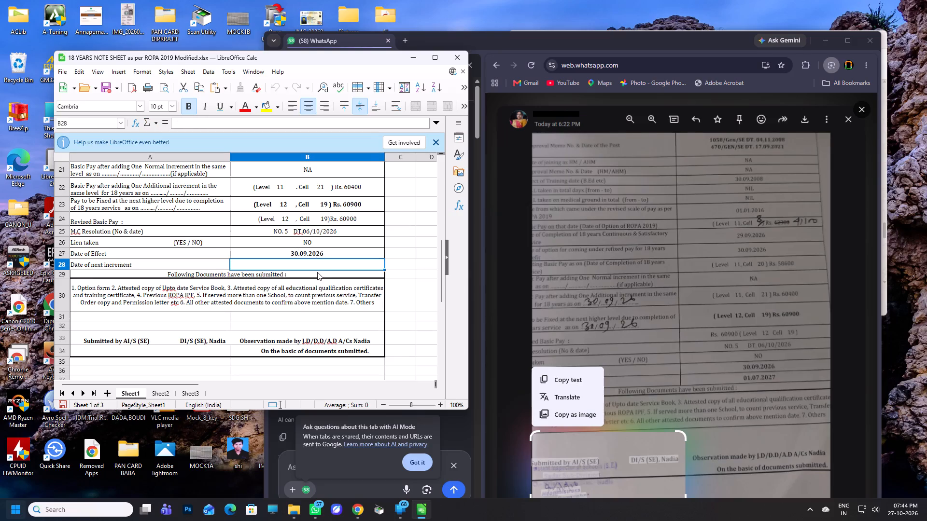
Enter 01.07.2027 in B28 as the Date of next increment, correcting the month and year of the auto-completed date.
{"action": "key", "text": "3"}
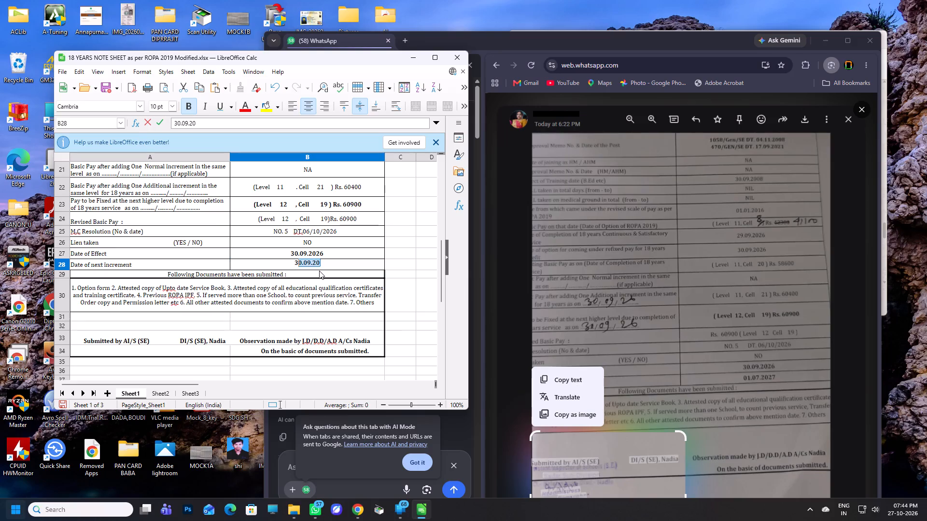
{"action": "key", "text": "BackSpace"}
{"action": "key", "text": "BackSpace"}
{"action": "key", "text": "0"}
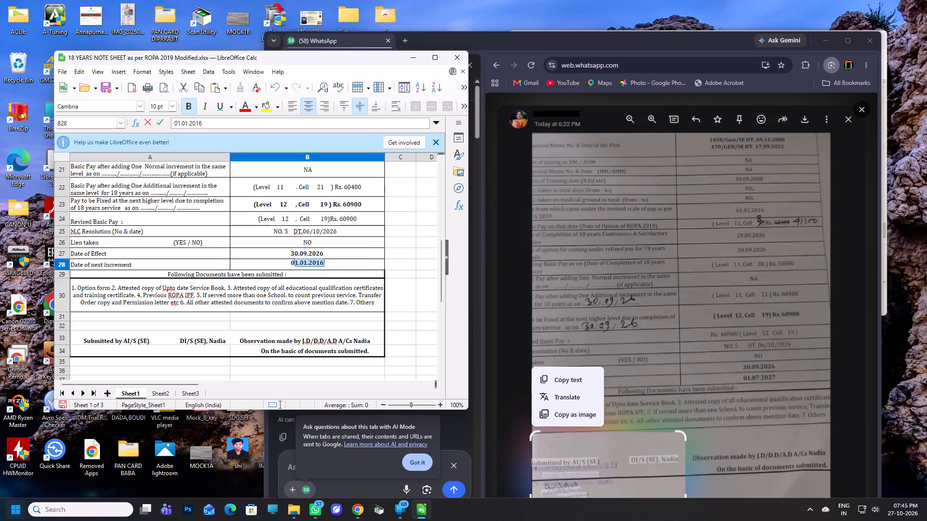
{"action": "left_click_drag", "start_coordinate": [326, 263], "coordinate": [320, 263]}
{"action": "left_click_drag", "start_coordinate": [320, 263], "coordinate": [317, 266]}
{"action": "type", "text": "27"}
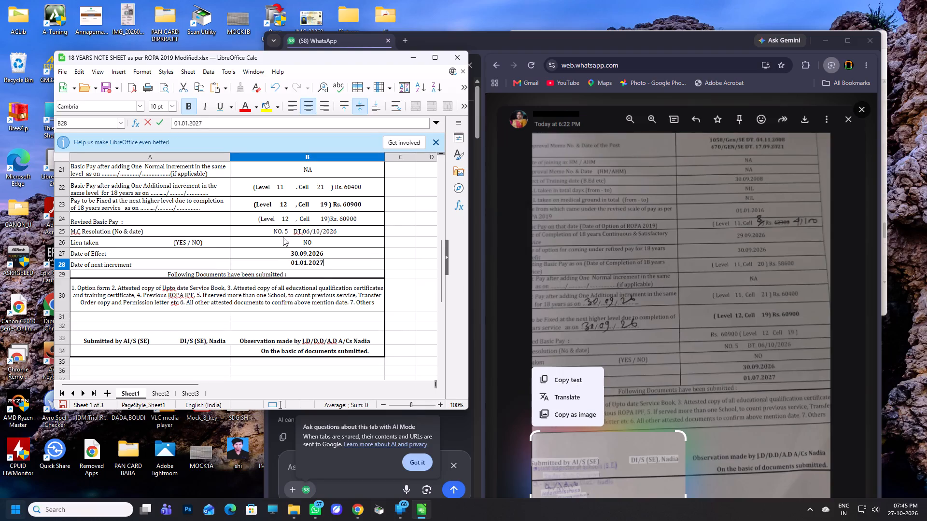
{"action": "left_click", "coordinate": [305, 267]}
{"action": "key", "text": "Right"}
{"action": "key", "text": "BackSpace"}
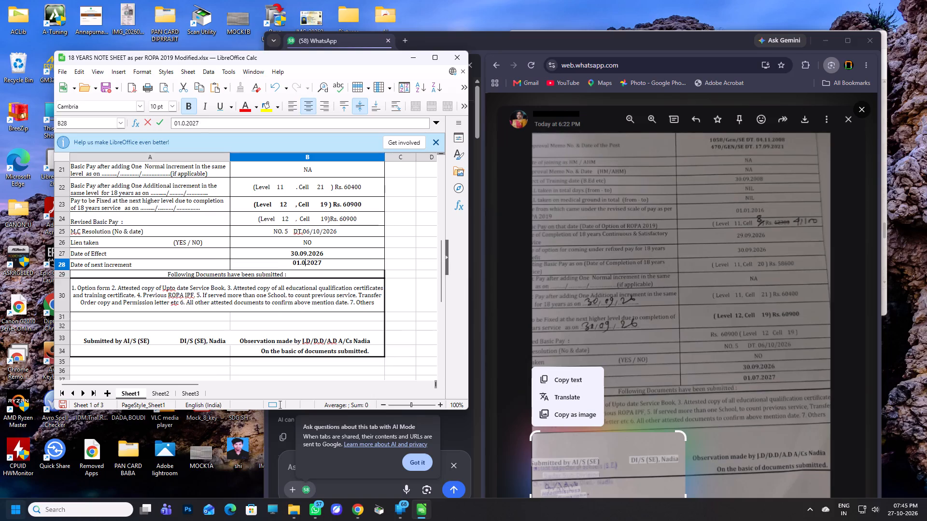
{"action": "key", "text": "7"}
Tighten the gap between 8 and the closing bracket in B17, Basic Pay on that date, to a single space.
{"action": "scroll", "coordinate": [793, 342], "scroll_direction": "down", "scroll_amount": 2}
{"action": "scroll", "coordinate": [295, 295], "scroll_direction": "up", "scroll_amount": 3}
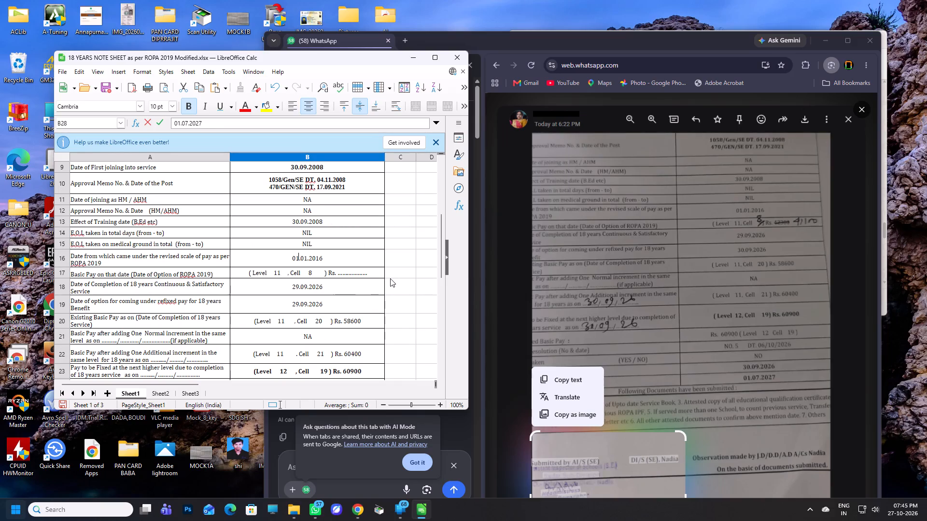
{"action": "scroll", "coordinate": [766, 298], "scroll_direction": "up", "scroll_amount": 1}
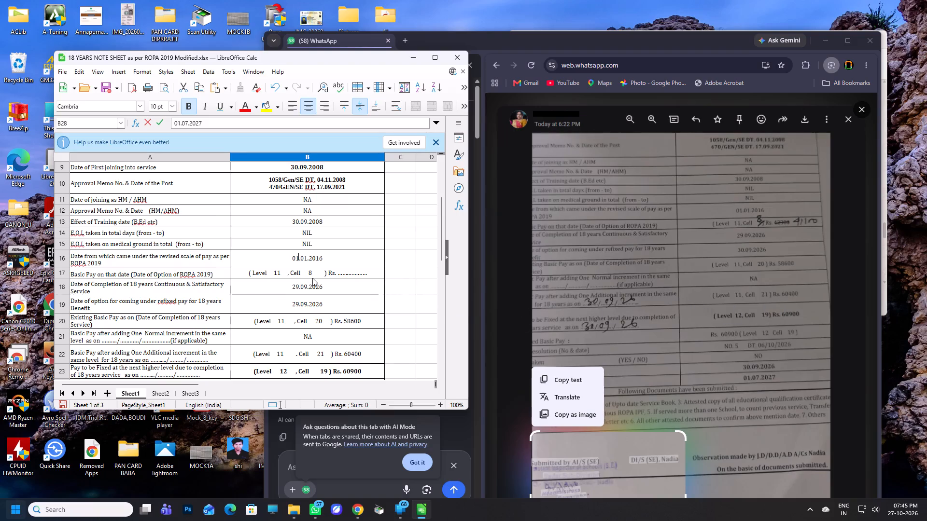
{"action": "left_click", "coordinate": [325, 273]}
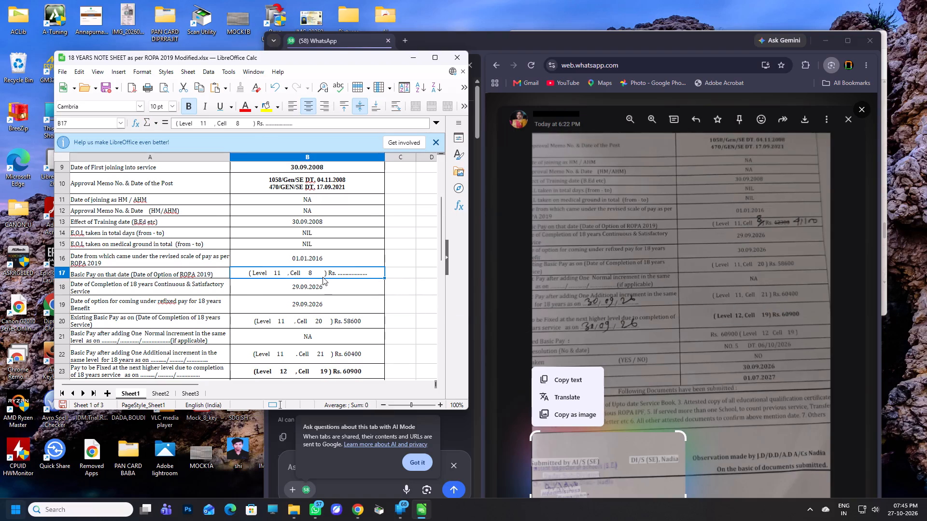
{"action": "double_click", "coordinate": [326, 273]}
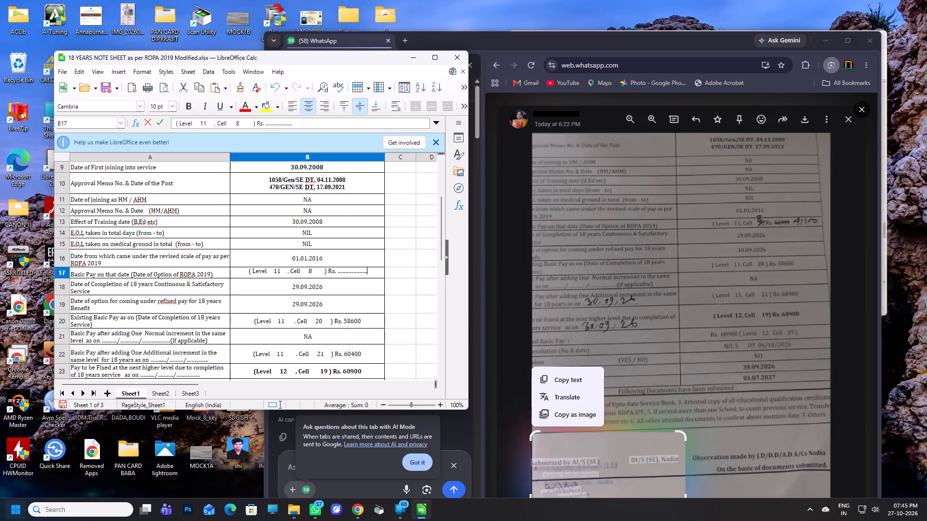
{"action": "left_click", "coordinate": [324, 271]}
{"action": "key", "text": "BackSpace"}
{"action": "key", "text": "BackSpace"}
{"action": "key", "text": "BackSpace"}
{"action": "key", "text": "BackSpace"}
{"action": "key", "text": "BackSpace"}
{"action": "key", "text": "BackSpace"}
{"action": "key", "text": "BackSpace"}
{"action": "key", "text": "BackSpace"}
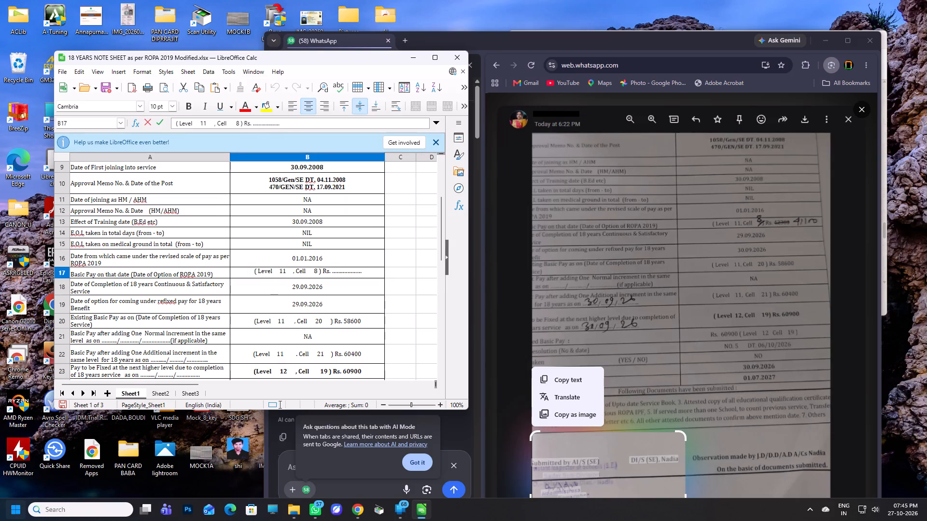
Tighten the gap between 20 and the closing bracket in B20, Existing Basic Pay, to a single space.
{"action": "left_click", "coordinate": [329, 320]}
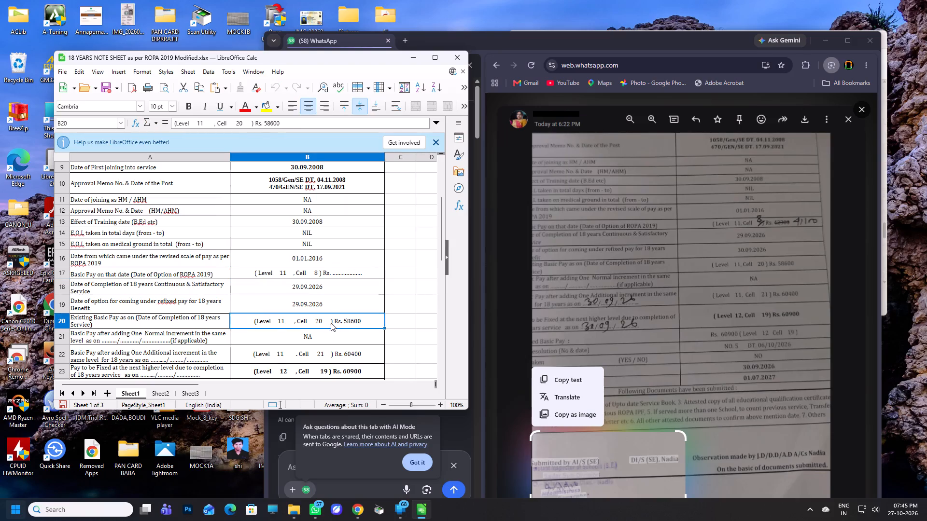
{"action": "double_click", "coordinate": [331, 322]}
{"action": "key", "text": "BackSpace"}
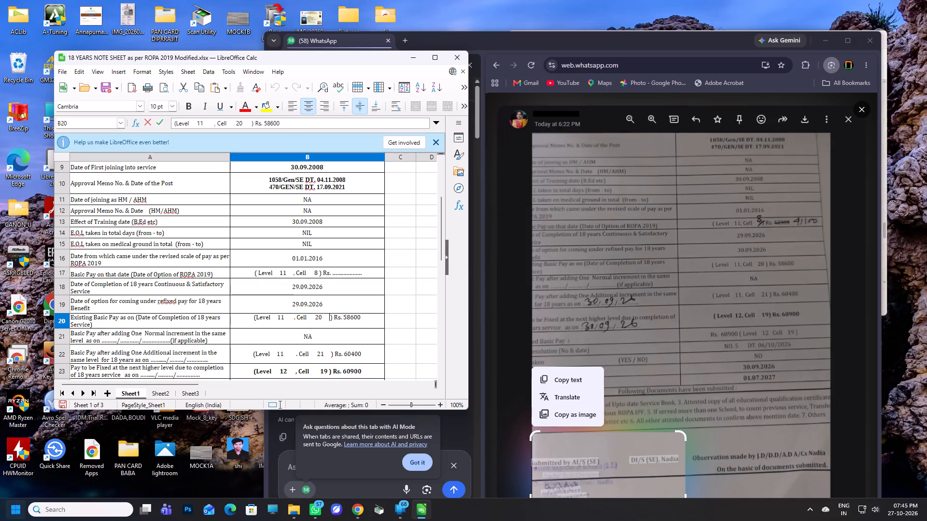
{"action": "key", "text": "BackSpace"}
{"action": "key", "text": "BackSpace"}
{"action": "key", "text": "BackSpace"}
{"action": "key", "text": "BackSpace"}
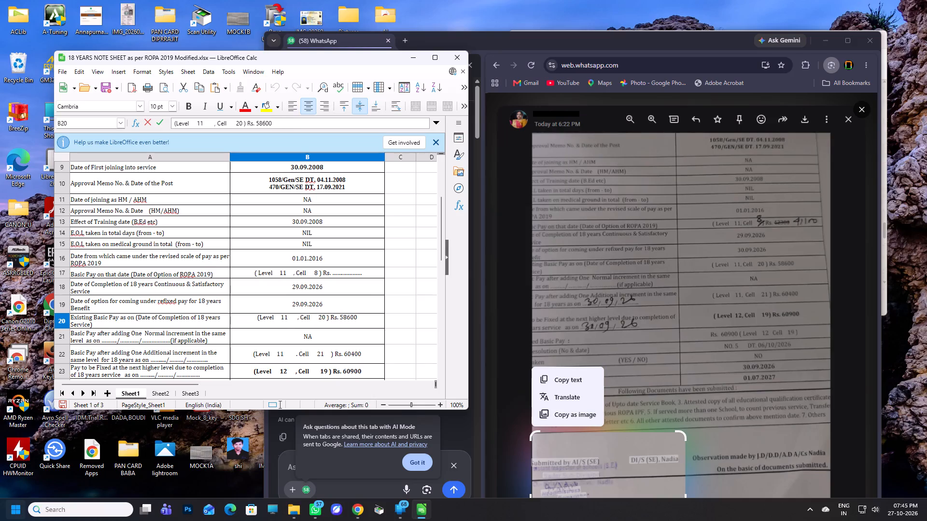
Tighten the gap between 21 and the closing bracket in B22, Basic Pay after One Additional increment, to a single space.
{"action": "left_click", "coordinate": [329, 353]}
{"action": "left_click", "coordinate": [333, 357]}
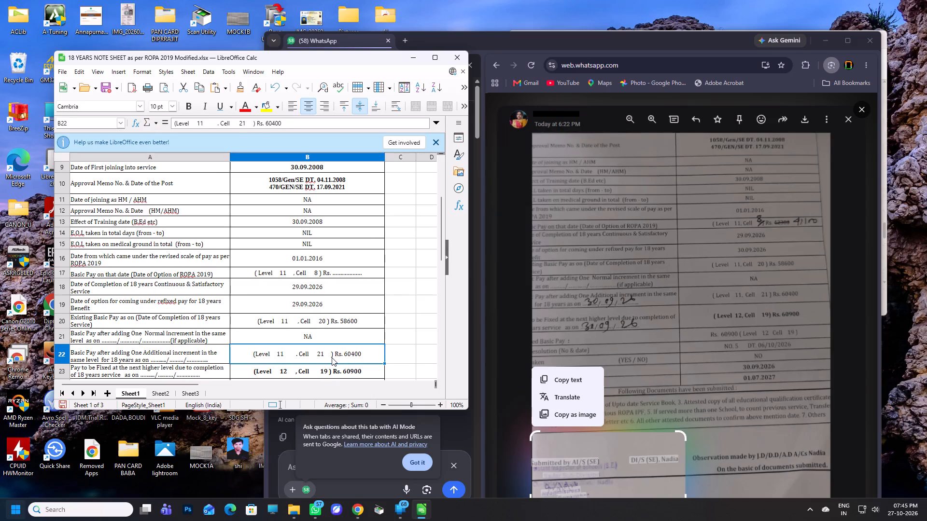
{"action": "double_click", "coordinate": [332, 357]}
{"action": "left_click", "coordinate": [329, 349]}
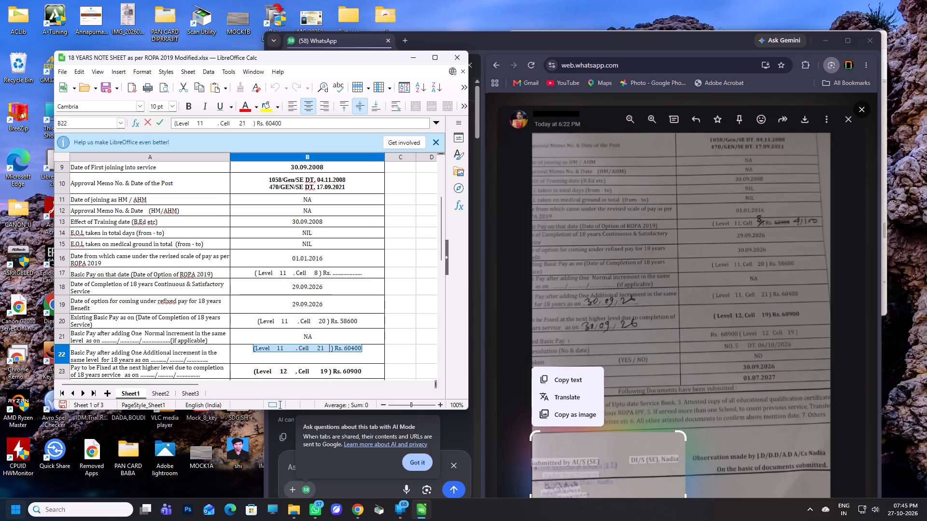
{"action": "key", "text": "Right"}
{"action": "key", "text": "BackSpace"}
{"action": "key", "text": "BackSpace"}
{"action": "key", "text": "BackSpace"}
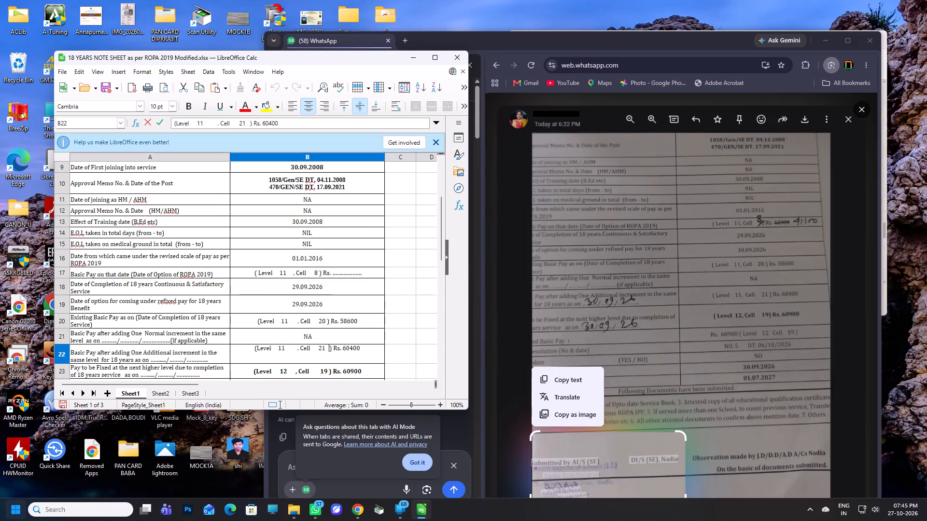
{"action": "key", "text": "BackSpace"}
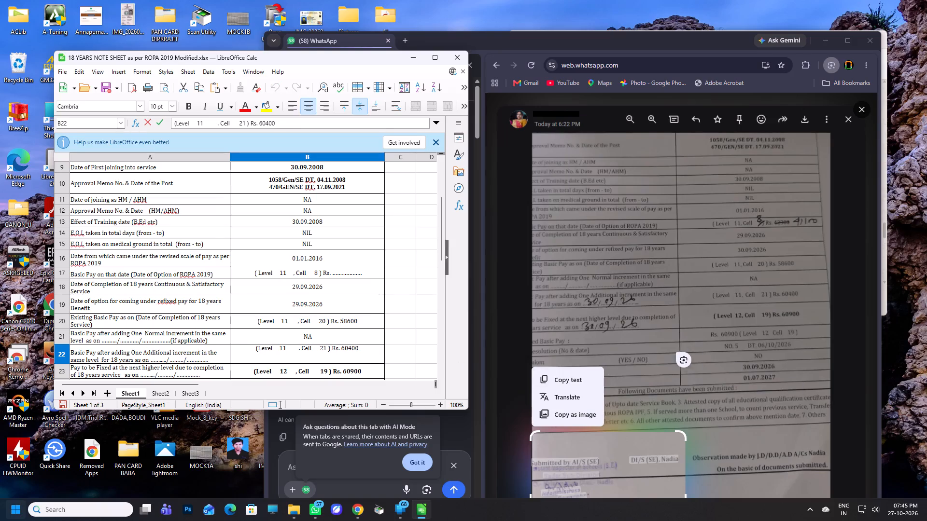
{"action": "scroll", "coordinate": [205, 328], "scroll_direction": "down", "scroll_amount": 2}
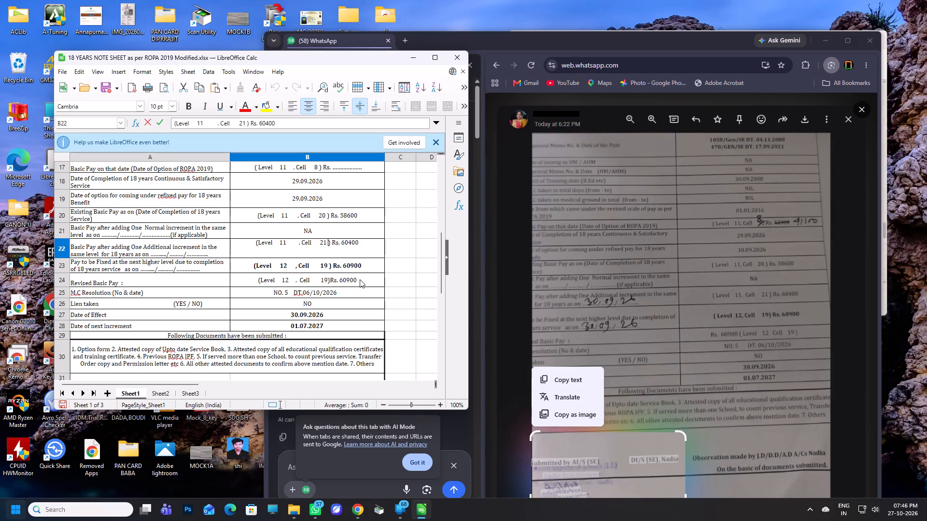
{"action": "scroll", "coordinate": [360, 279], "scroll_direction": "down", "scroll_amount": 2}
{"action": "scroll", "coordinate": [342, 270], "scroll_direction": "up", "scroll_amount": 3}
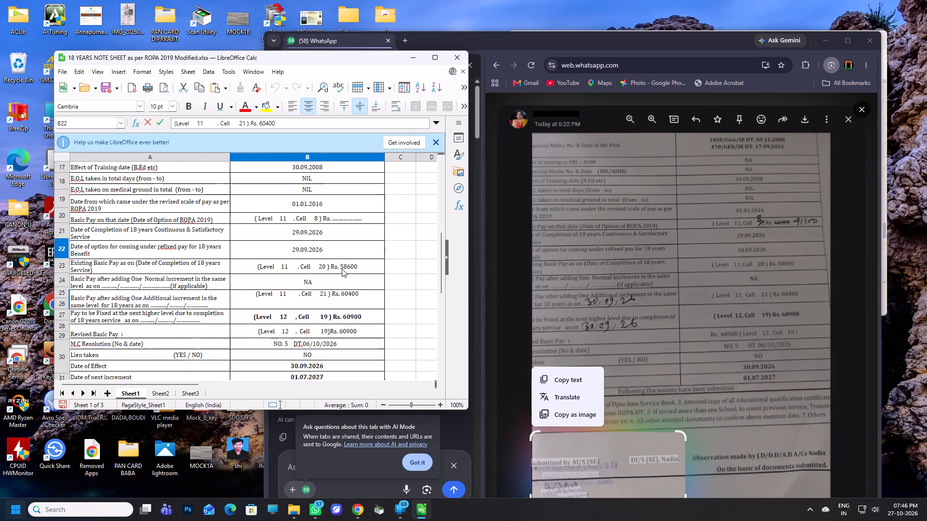
Replace the dotted date blank at the end of label A22, Basic Pay after adding One Additional increment, with a space.
{"action": "left_click", "coordinate": [208, 306]}
{"action": "left_click", "coordinate": [209, 312]}
{"action": "left_click", "coordinate": [209, 301]}
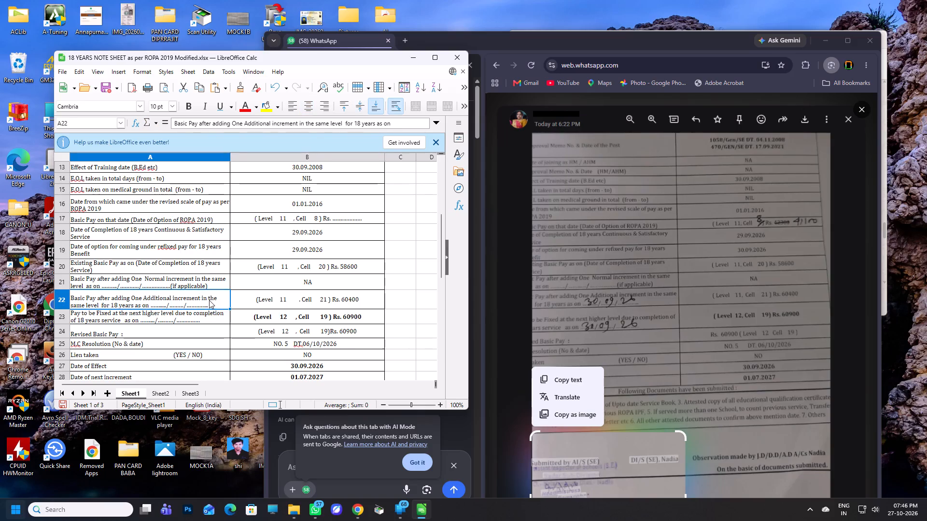
{"action": "double_click", "coordinate": [210, 304]}
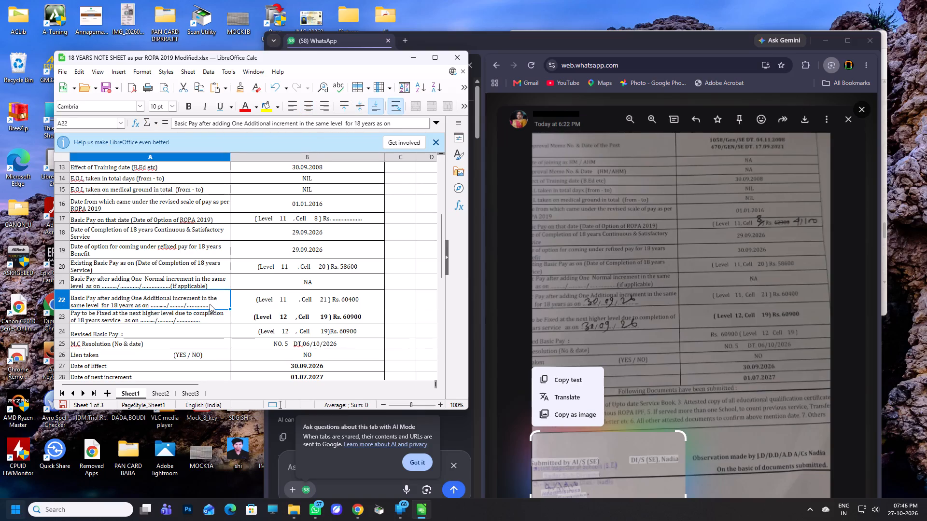
{"action": "left_click_drag", "start_coordinate": [209, 304], "coordinate": [181, 296]}
{"action": "left_click", "coordinate": [206, 302]}
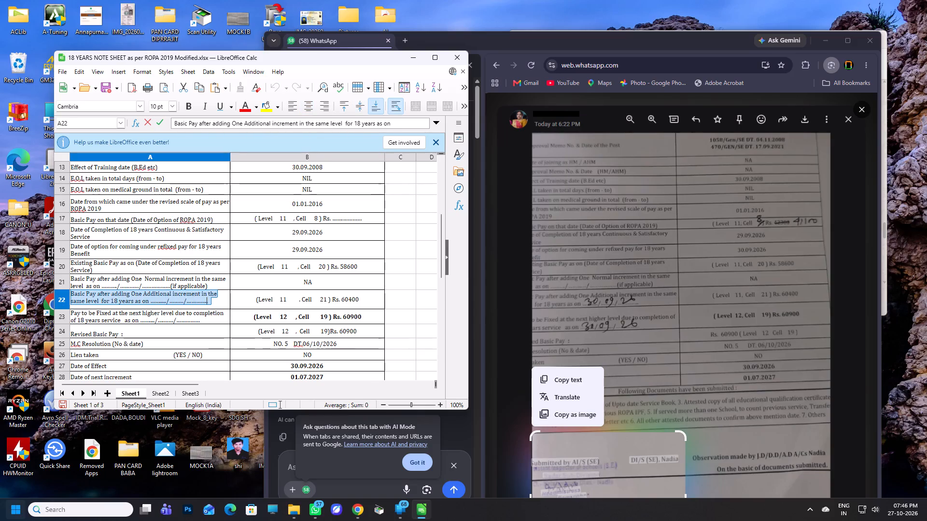
{"action": "left_click_drag", "start_coordinate": [208, 304], "coordinate": [147, 312]}
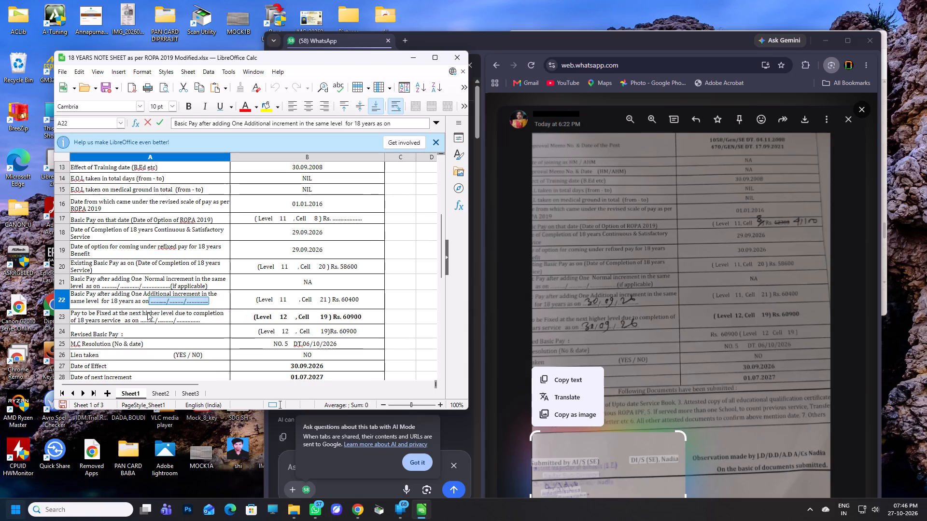
{"action": "key", "text": "space"}
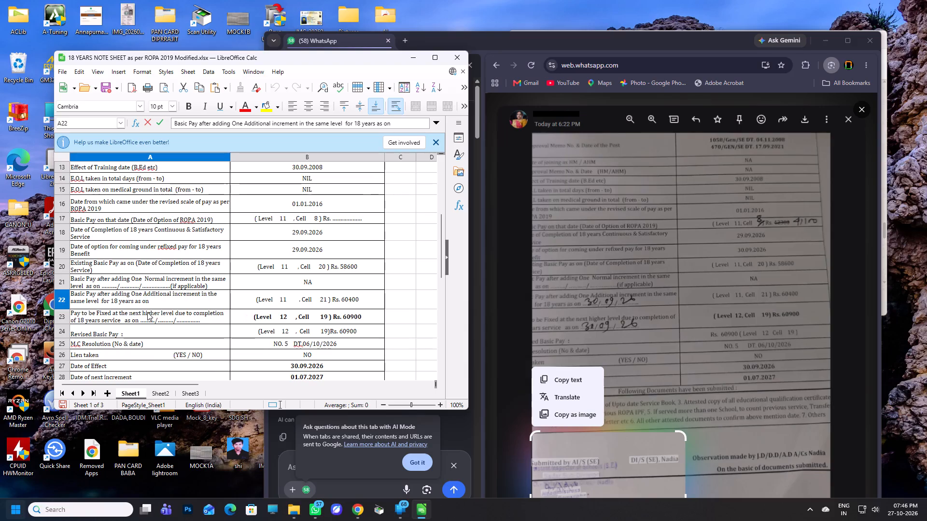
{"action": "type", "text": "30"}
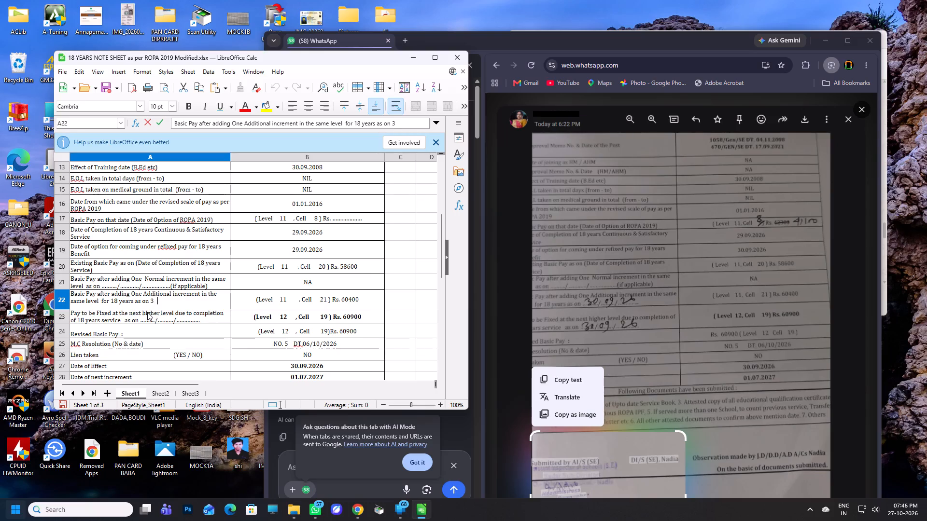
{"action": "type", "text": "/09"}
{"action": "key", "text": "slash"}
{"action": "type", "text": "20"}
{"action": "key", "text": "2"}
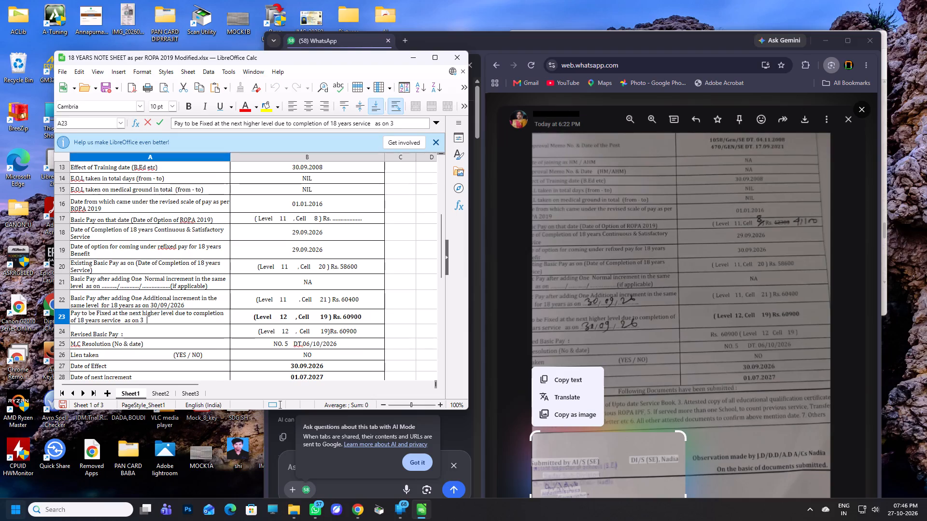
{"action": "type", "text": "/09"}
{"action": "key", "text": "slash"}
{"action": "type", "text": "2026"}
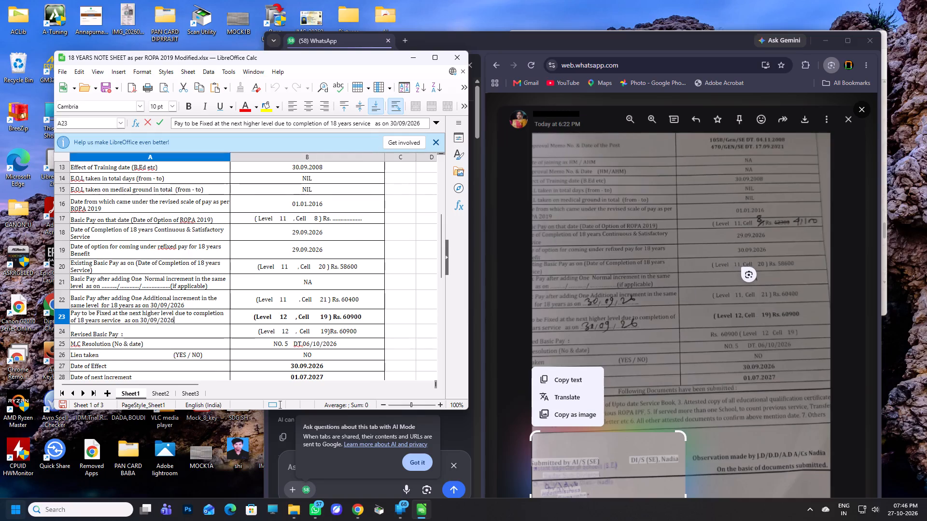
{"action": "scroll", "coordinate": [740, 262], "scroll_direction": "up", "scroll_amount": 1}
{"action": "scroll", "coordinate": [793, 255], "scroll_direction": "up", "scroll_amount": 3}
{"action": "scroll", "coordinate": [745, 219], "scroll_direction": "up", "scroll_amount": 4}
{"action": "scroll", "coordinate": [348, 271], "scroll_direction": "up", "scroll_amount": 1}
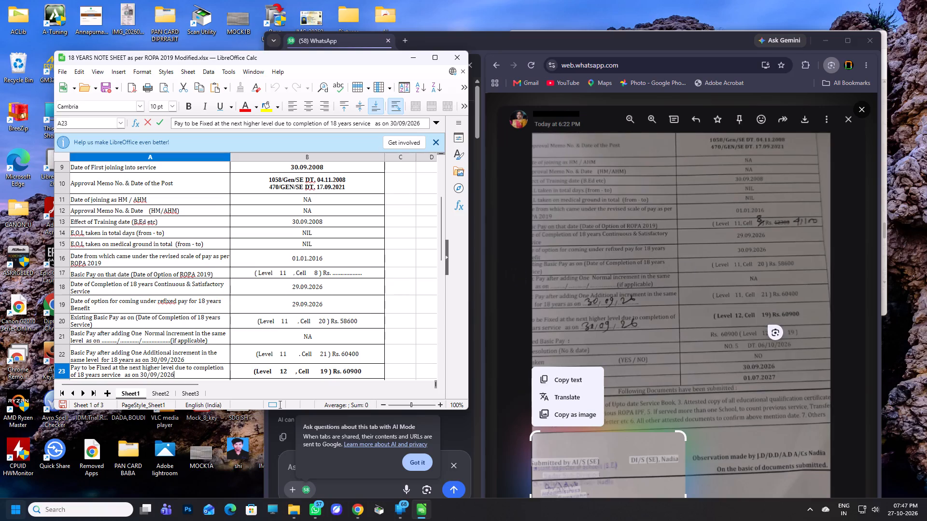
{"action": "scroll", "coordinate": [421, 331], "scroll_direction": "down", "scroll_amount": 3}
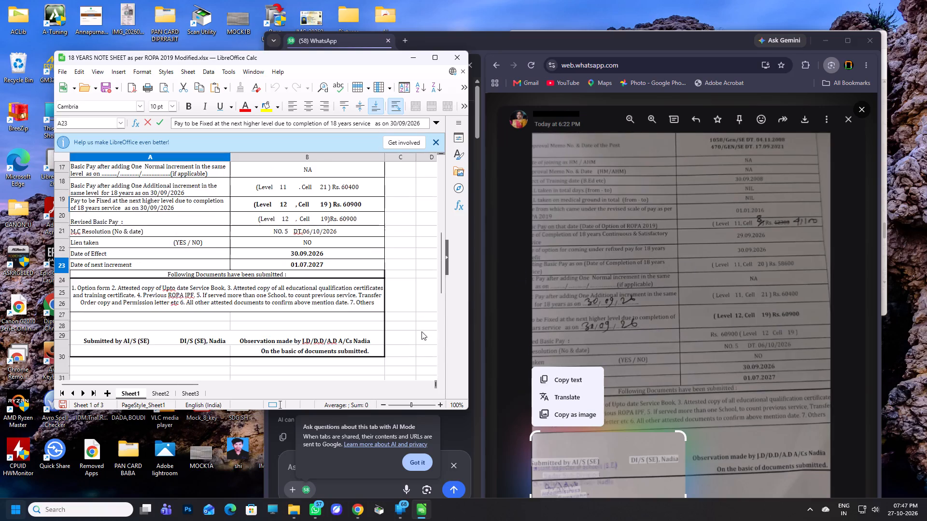
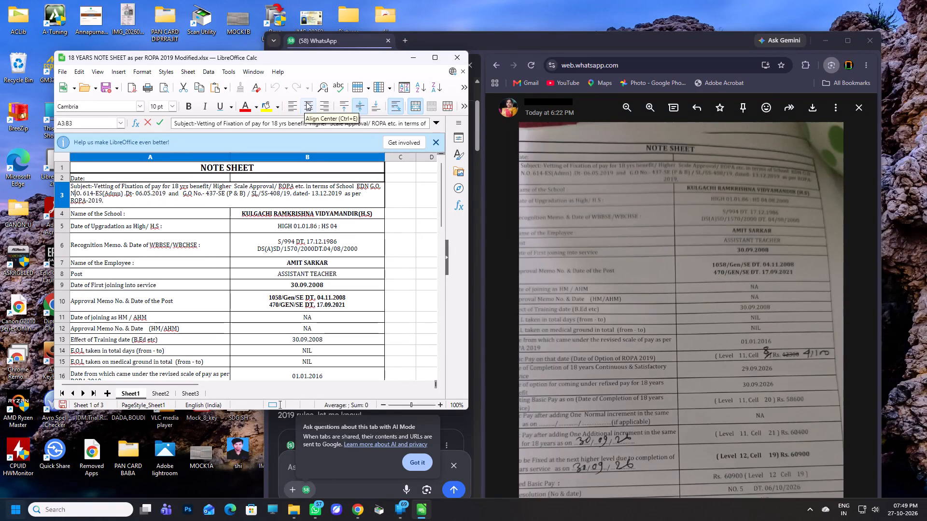
Center the Subject text horizontally in the merged cell A3:B3.
{"action": "left_click", "coordinate": [306, 102]}
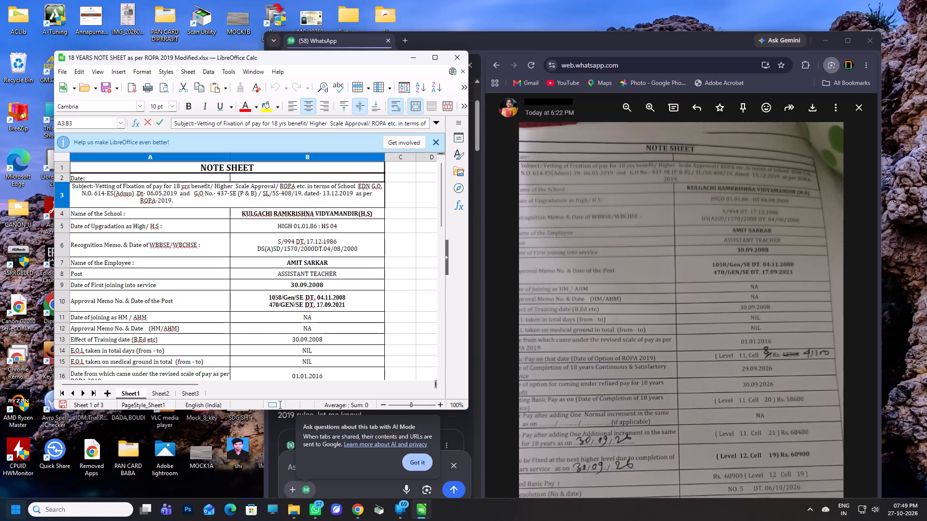
{"action": "left_click_drag", "start_coordinate": [72, 184], "coordinate": [184, 201]}
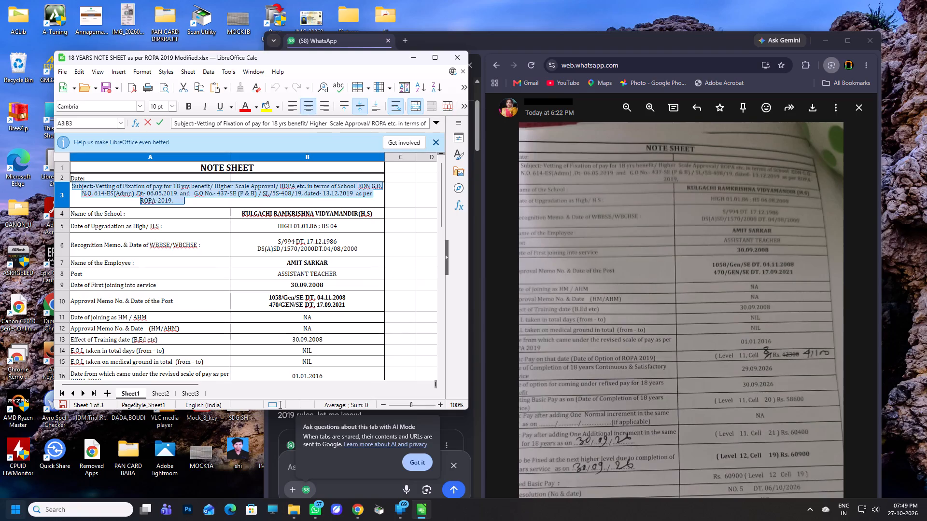
{"action": "left_click", "coordinate": [307, 108]}
{"action": "left_click", "coordinate": [307, 108]}
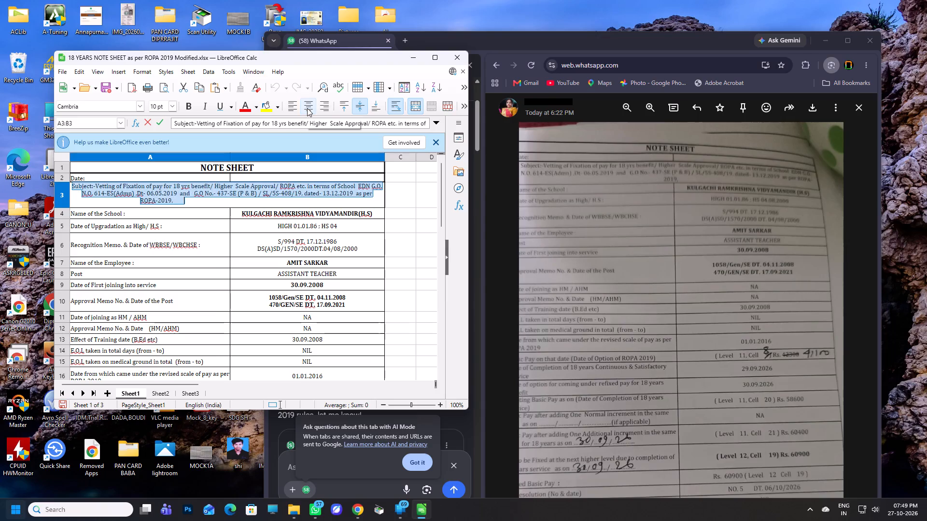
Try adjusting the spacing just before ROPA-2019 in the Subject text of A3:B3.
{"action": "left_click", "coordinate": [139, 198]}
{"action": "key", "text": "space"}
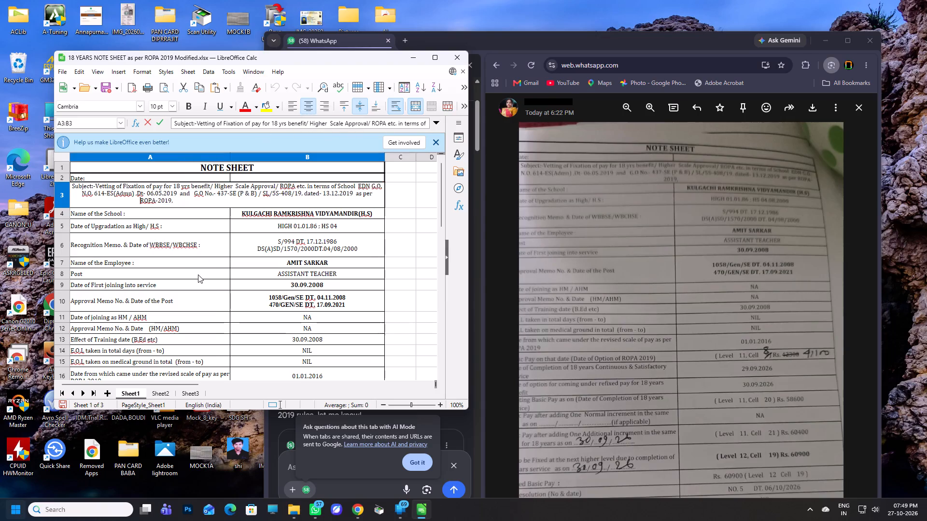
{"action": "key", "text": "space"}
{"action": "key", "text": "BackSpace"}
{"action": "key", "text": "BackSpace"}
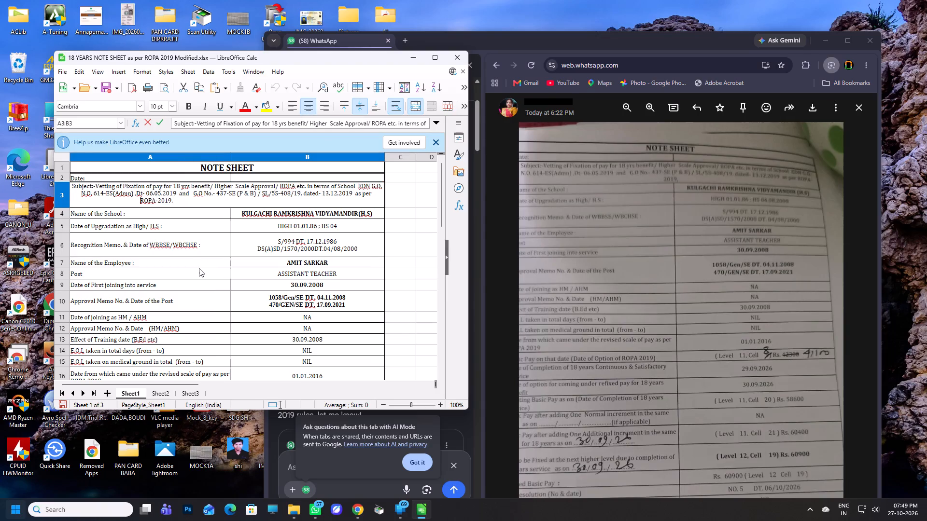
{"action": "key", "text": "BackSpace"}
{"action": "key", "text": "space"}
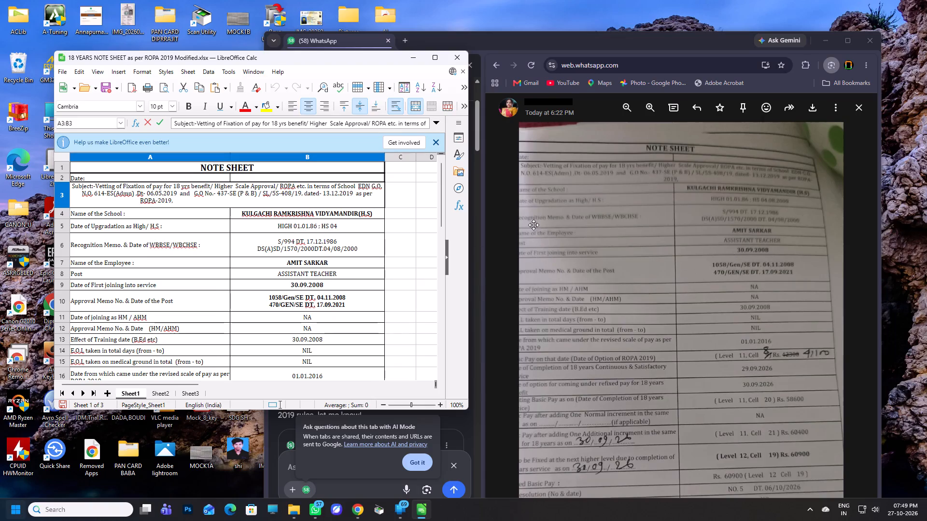
Insert a space before (H.S) in the school name in B4 so it reads KULGACHI RAMKRISHNA VIDYAMANDIR (H.S).
{"action": "left_click", "coordinate": [358, 218]}
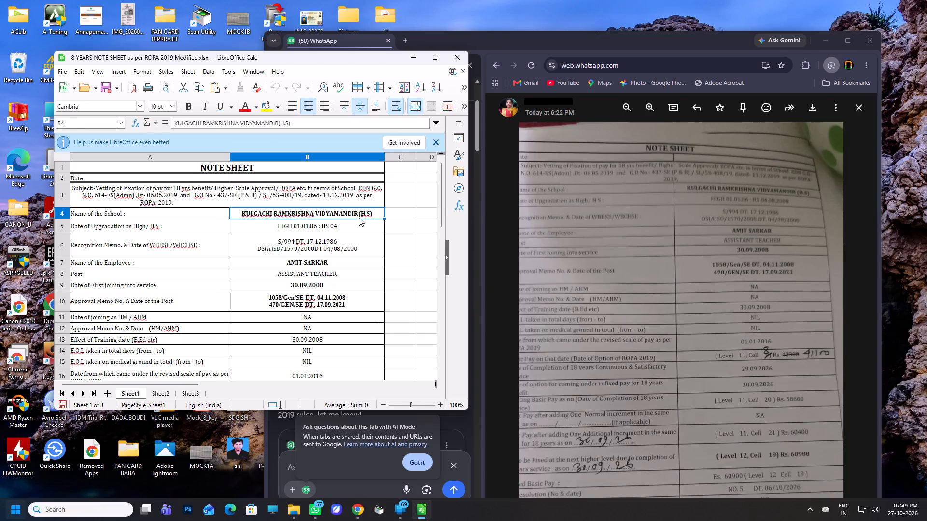
{"action": "left_click", "coordinate": [358, 215]}
{"action": "double_click", "coordinate": [358, 214]}
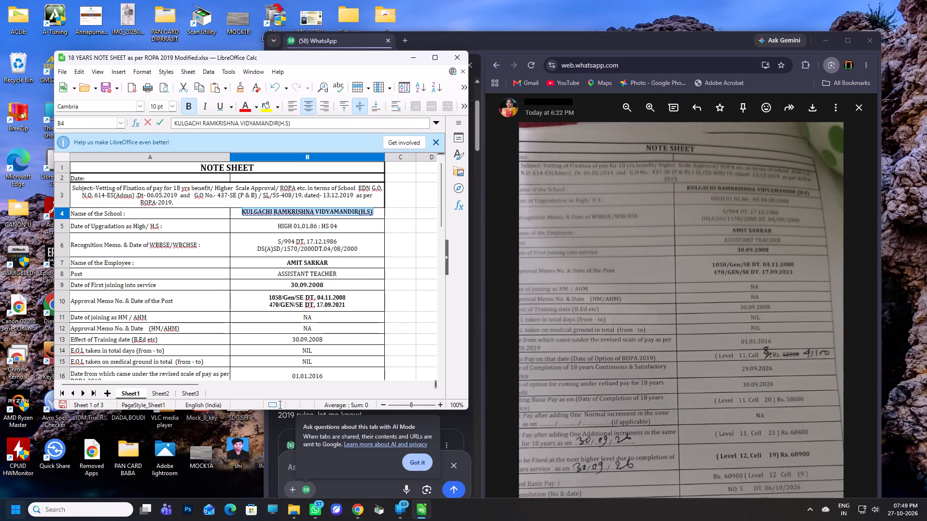
{"action": "left_click", "coordinate": [357, 214]}
{"action": "left_click", "coordinate": [359, 213]}
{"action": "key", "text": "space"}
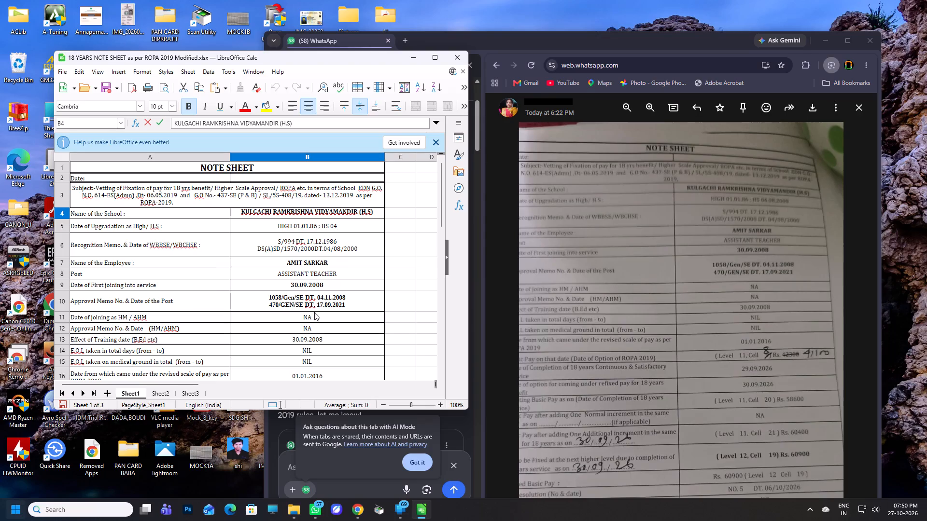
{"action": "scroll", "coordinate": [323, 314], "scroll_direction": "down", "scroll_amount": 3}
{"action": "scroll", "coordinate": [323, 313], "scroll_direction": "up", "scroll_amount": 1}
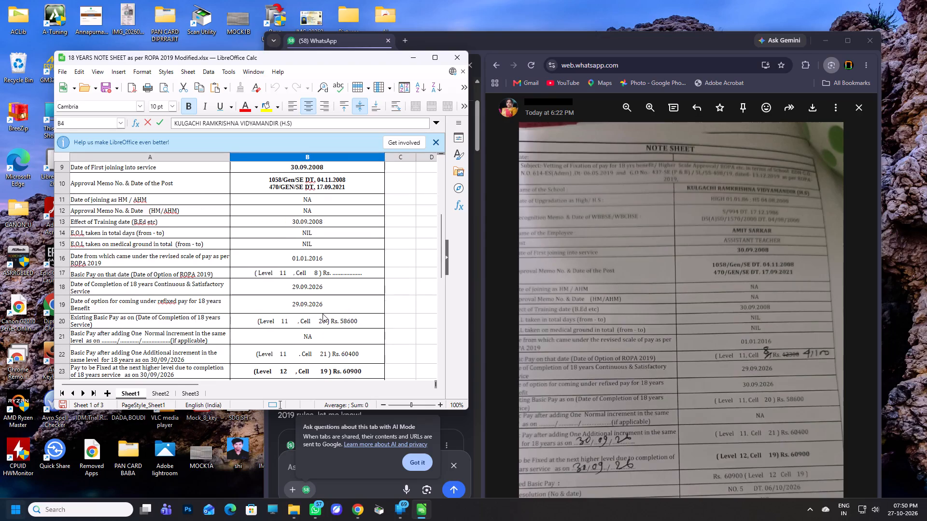
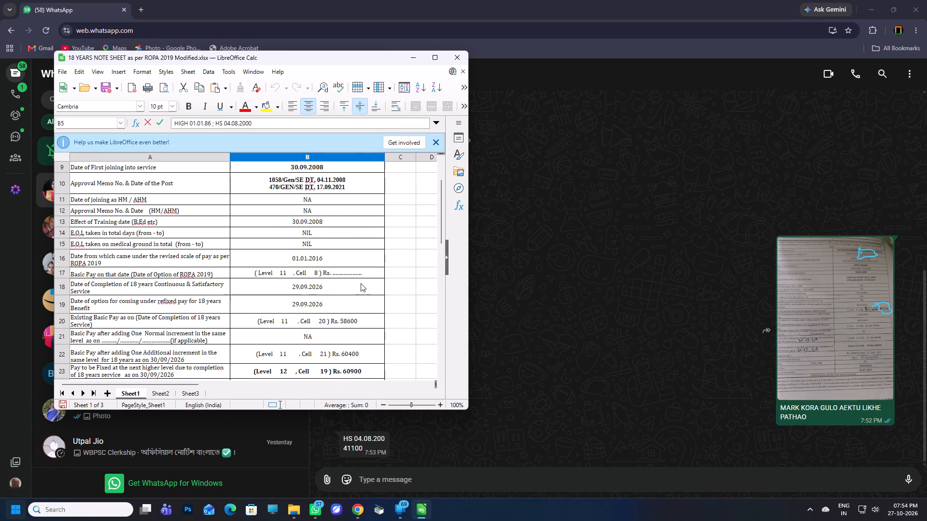
Replace the dotted blank after Rs. in B17, Basic Pay on the ROPA 2019 option date, with 41,100.
{"action": "double_click", "coordinate": [364, 273]}
{"action": "double_click", "coordinate": [365, 273]}
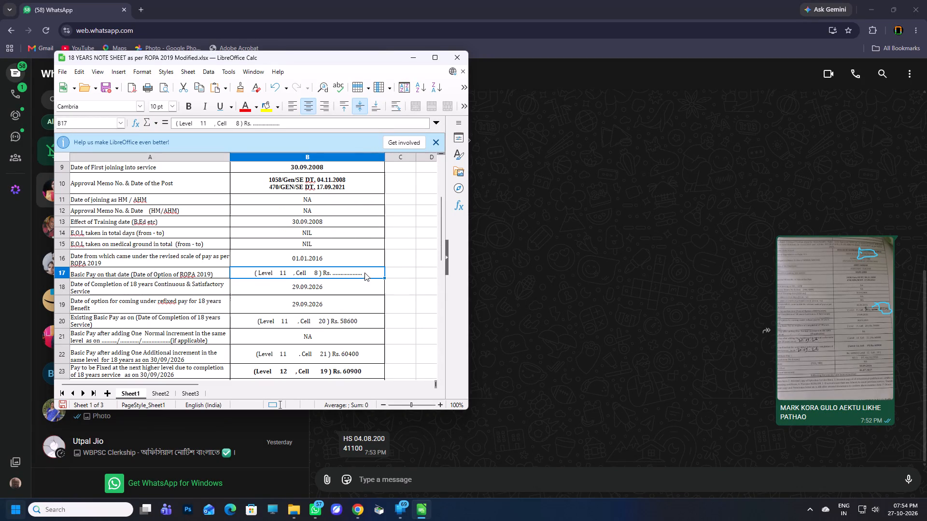
{"action": "key", "text": "BackSpace"}
{"action": "key", "text": "BackSpace"}
{"action": "key", "text": "BackSpace"}
{"action": "key", "text": "BackSpace"}
{"action": "key", "text": "BackSpace"}
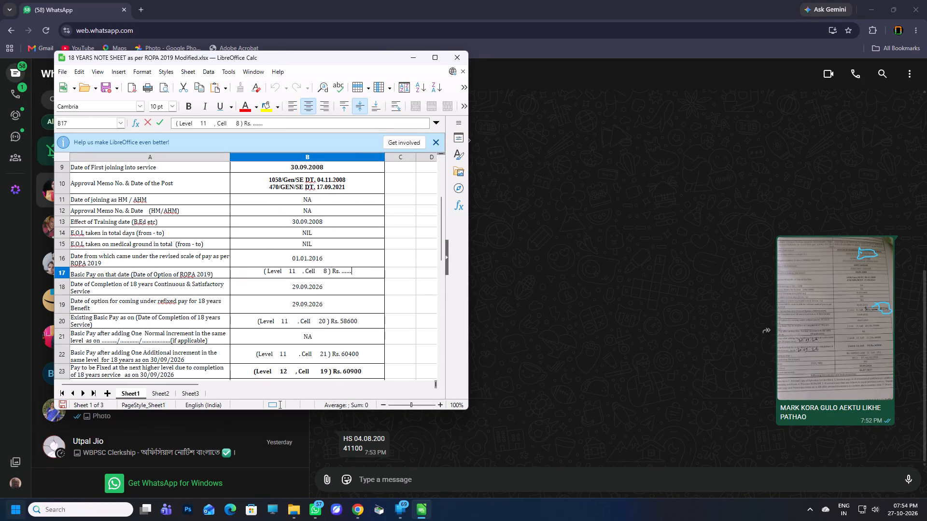
{"action": "key", "text": "BackSpace"}
{"action": "key", "text": "BackSpace"}
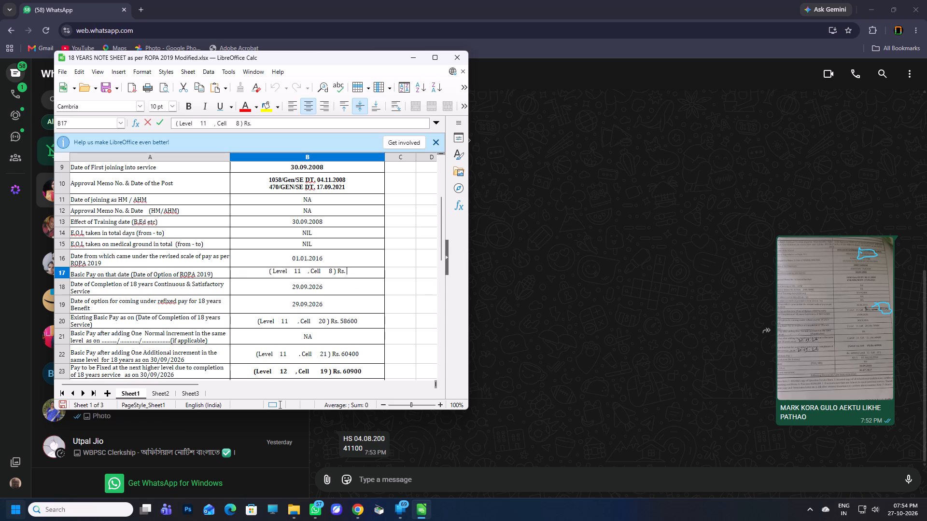
{"action": "type", "text": "41"}
{"action": "type", "text": ",100"}
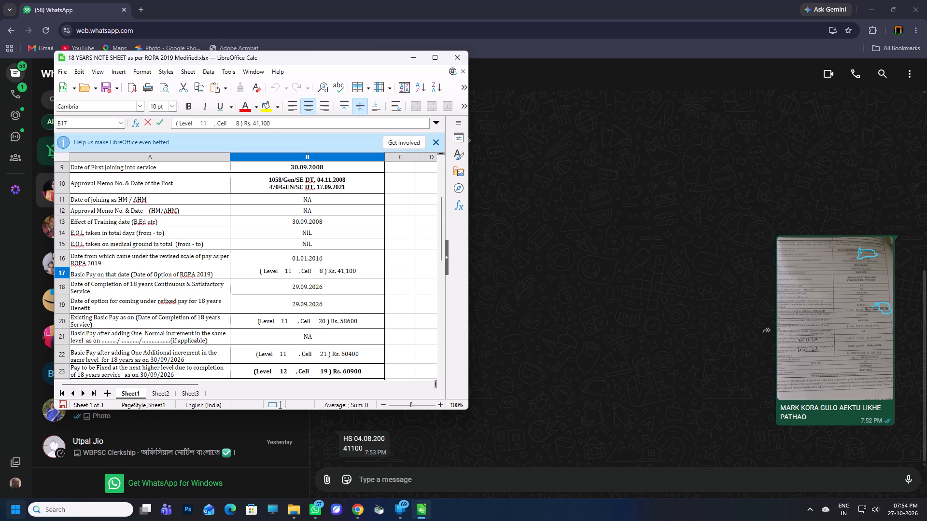
Add thousands commas to the basic pay amounts so B20 reads Rs. 58,600 and B22 reads Rs. 60,400.
{"action": "double_click", "coordinate": [345, 321]}
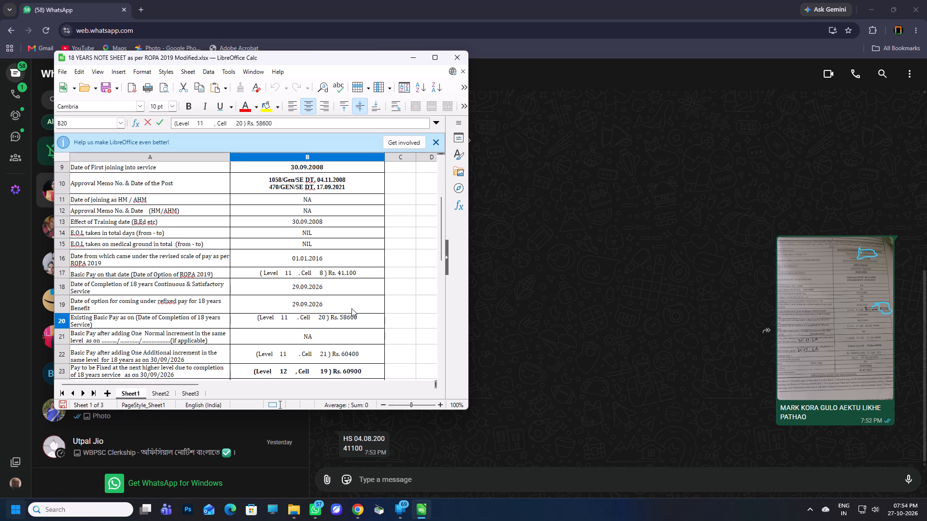
{"action": "key", "text": "Right"}
{"action": "key", "text": "comma"}
{"action": "key", "text": "Return"}
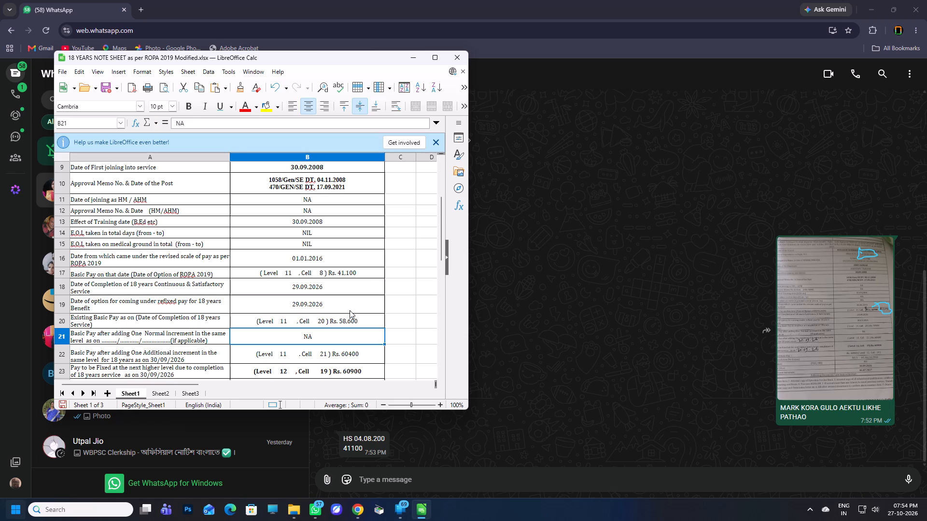
{"action": "key", "text": "Return"}
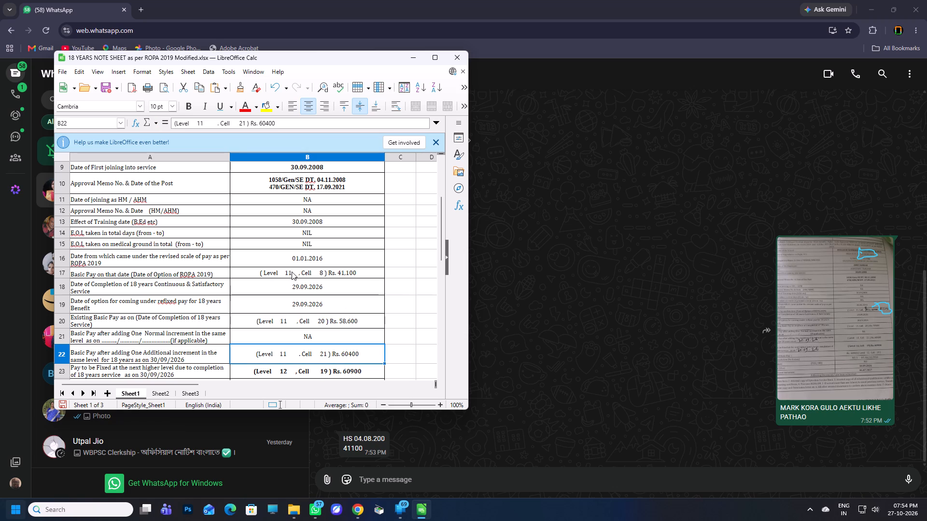
{"action": "double_click", "coordinate": [350, 353]}
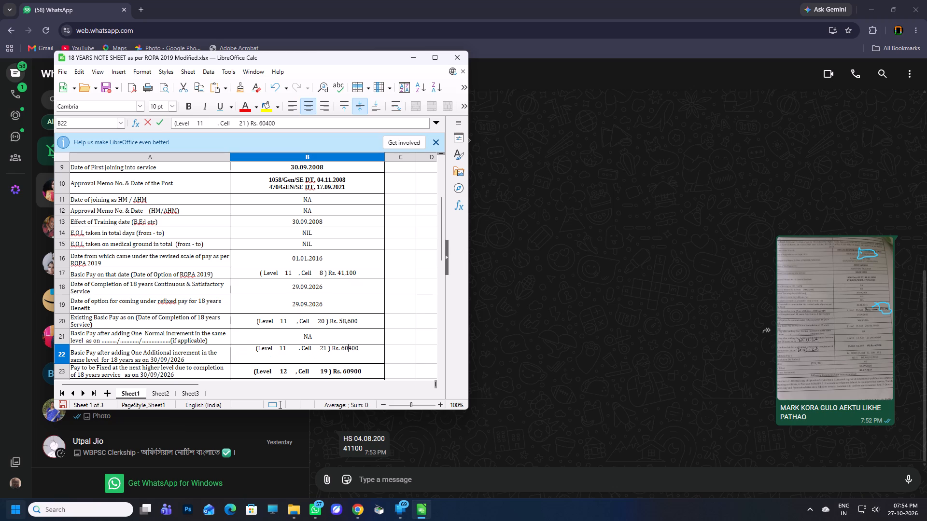
{"action": "key", "text": "comma"}
Add thousands commas to the pay to be fixed in B23 and the revised basic pay in B24, making both Rs. 60,900.
{"action": "scroll", "coordinate": [359, 368], "scroll_direction": "down", "scroll_amount": 2}
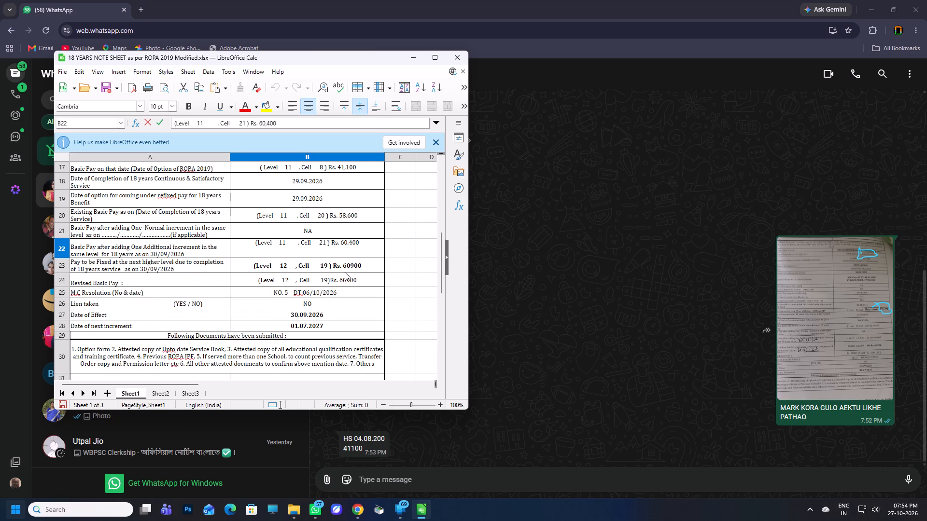
{"action": "double_click", "coordinate": [351, 267]}
{"action": "key", "text": "comma"}
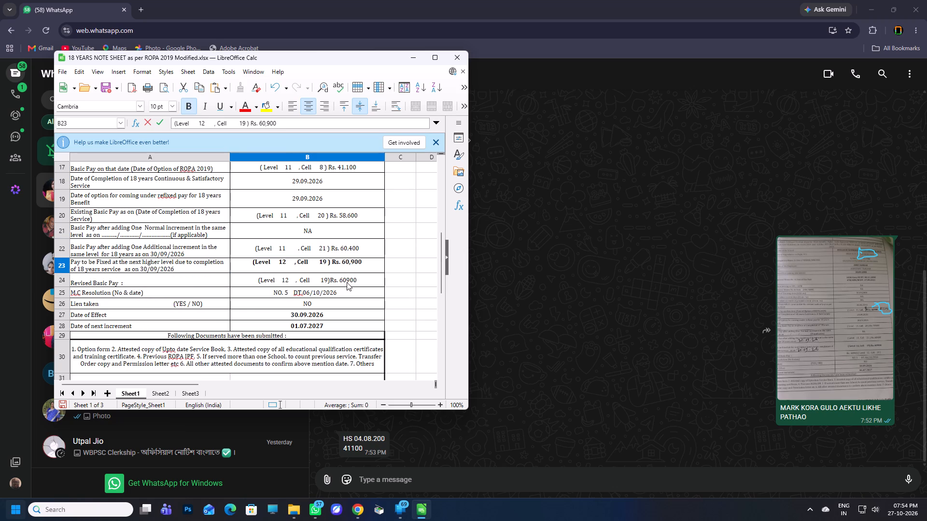
{"action": "left_click", "coordinate": [344, 277]}
{"action": "double_click", "coordinate": [345, 278]}
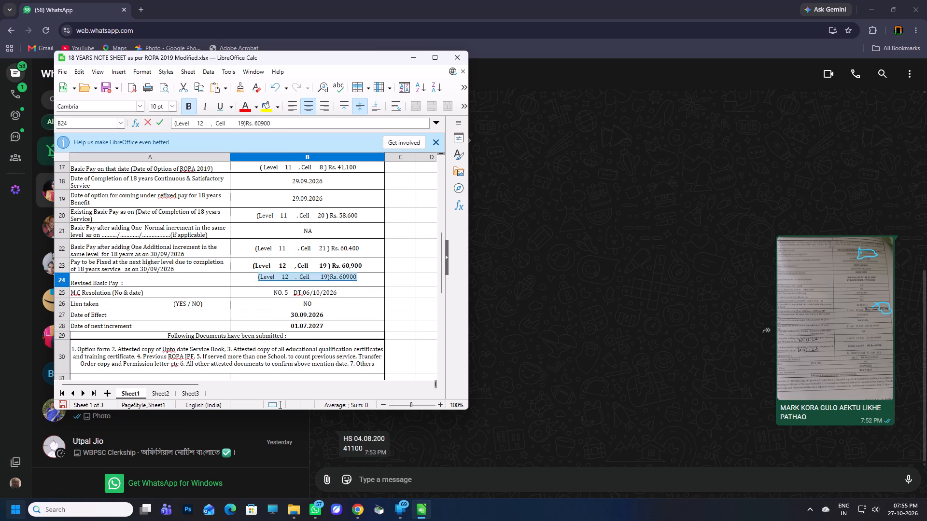
{"action": "left_click", "coordinate": [345, 278]}
{"action": "left_click", "coordinate": [348, 277]}
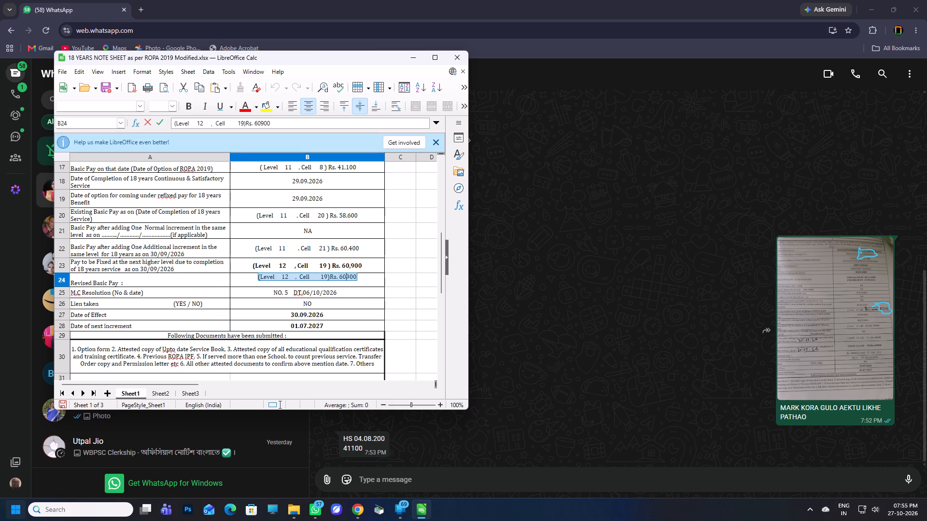
{"action": "key", "text": "comma"}
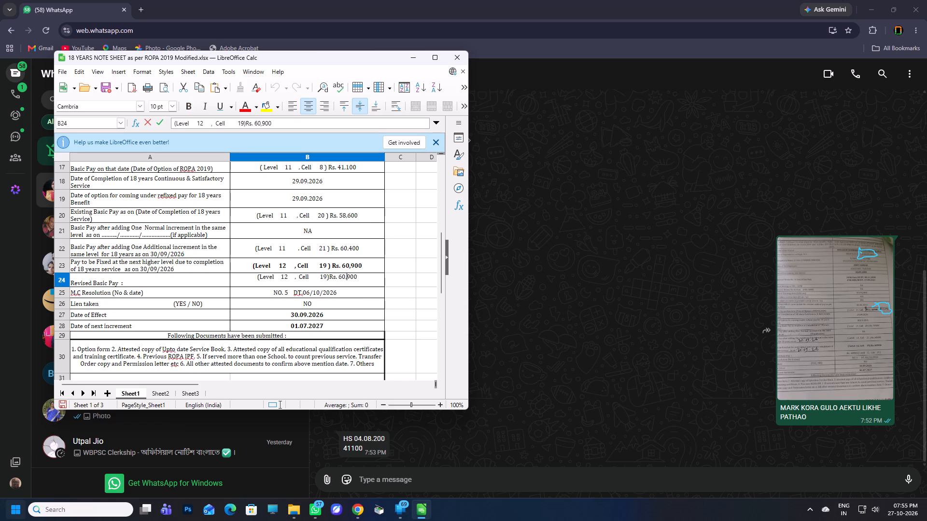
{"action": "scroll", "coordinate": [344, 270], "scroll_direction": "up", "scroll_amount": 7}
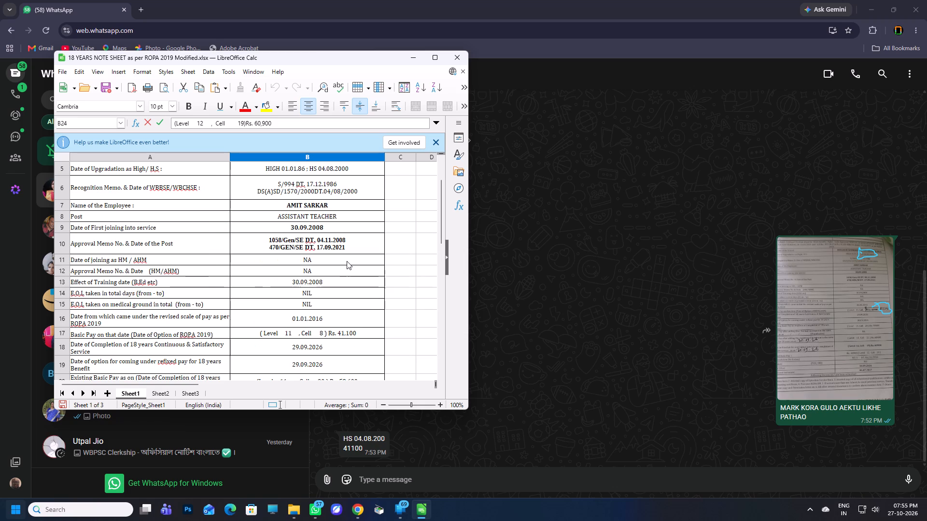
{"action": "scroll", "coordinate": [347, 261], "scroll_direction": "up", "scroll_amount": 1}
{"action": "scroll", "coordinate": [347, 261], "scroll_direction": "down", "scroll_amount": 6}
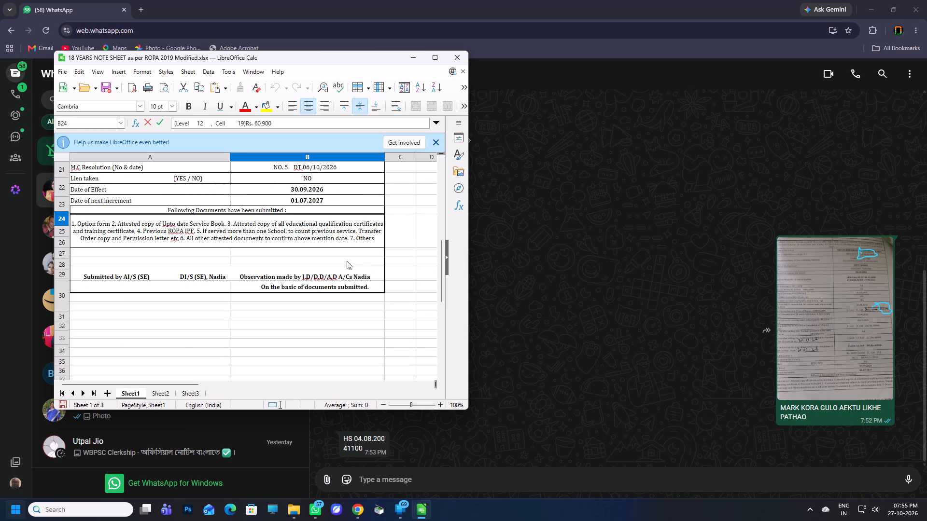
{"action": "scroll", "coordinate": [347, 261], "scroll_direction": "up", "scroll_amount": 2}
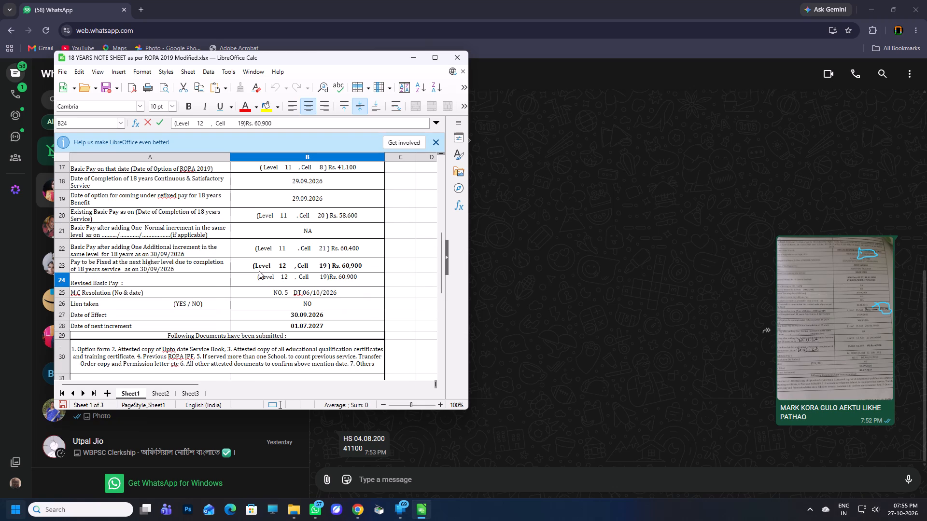
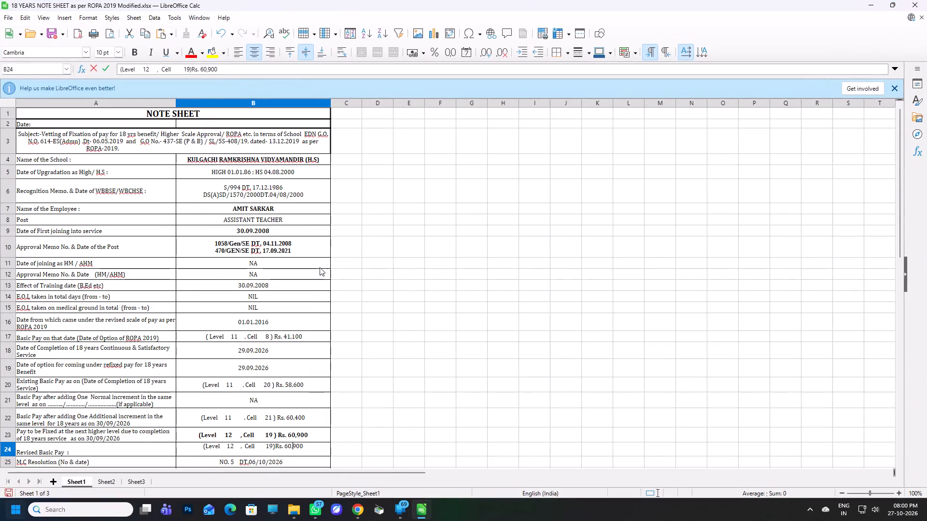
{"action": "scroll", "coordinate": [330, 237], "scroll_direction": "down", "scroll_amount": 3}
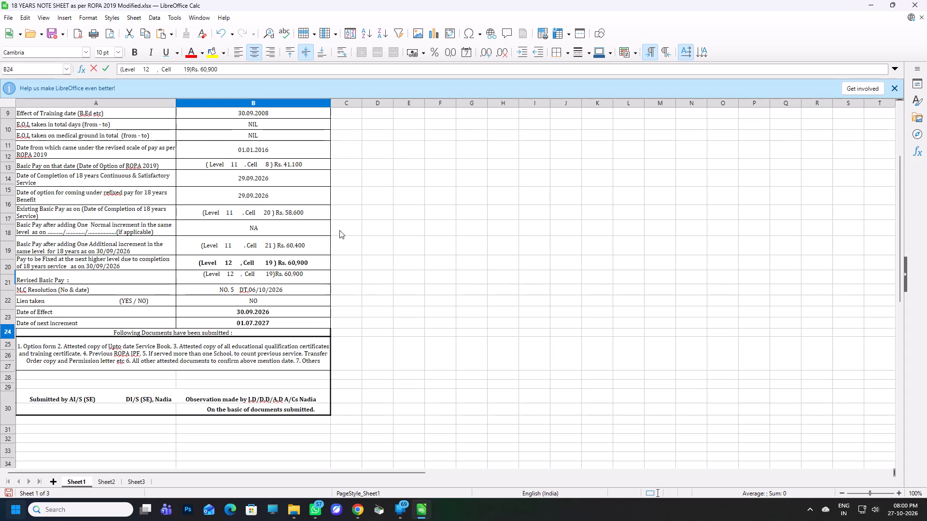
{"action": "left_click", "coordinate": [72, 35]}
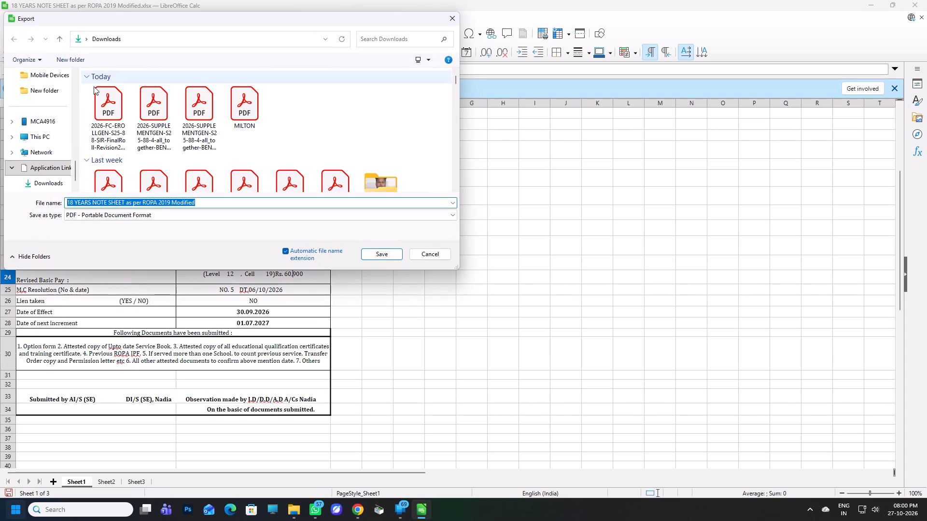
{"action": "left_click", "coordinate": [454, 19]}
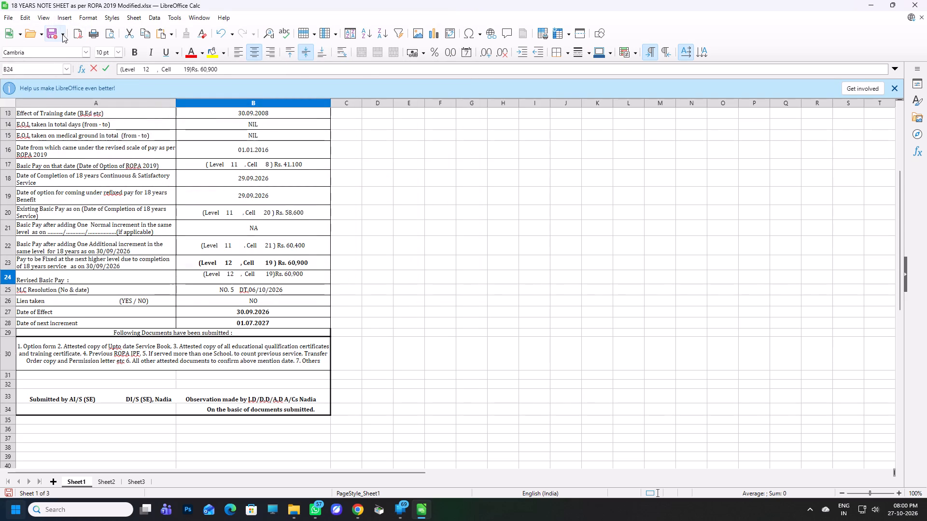
Export the note sheet to Downloads as a lossless WebP image named 18 YEARS NOTE SHEET as per ROPA 2019 Modified.
{"action": "left_click", "coordinate": [60, 35]}
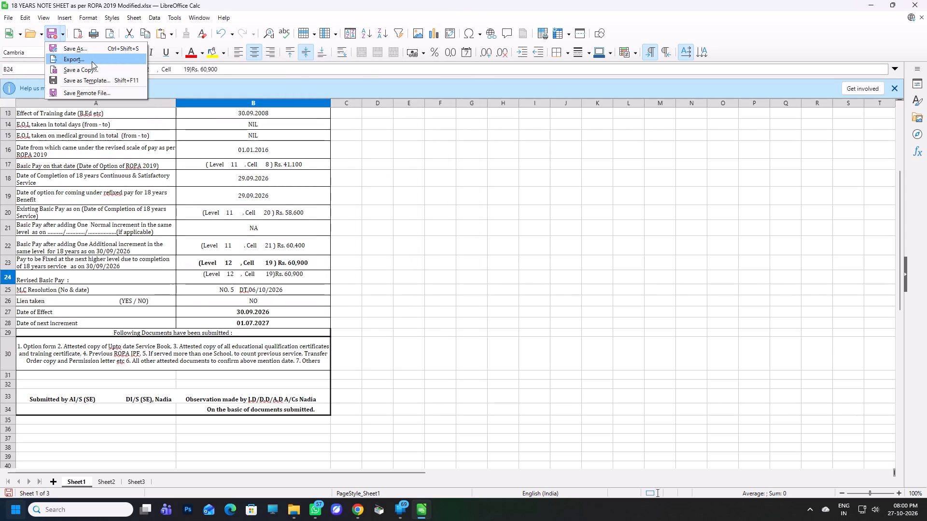
{"action": "left_click", "coordinate": [92, 61]}
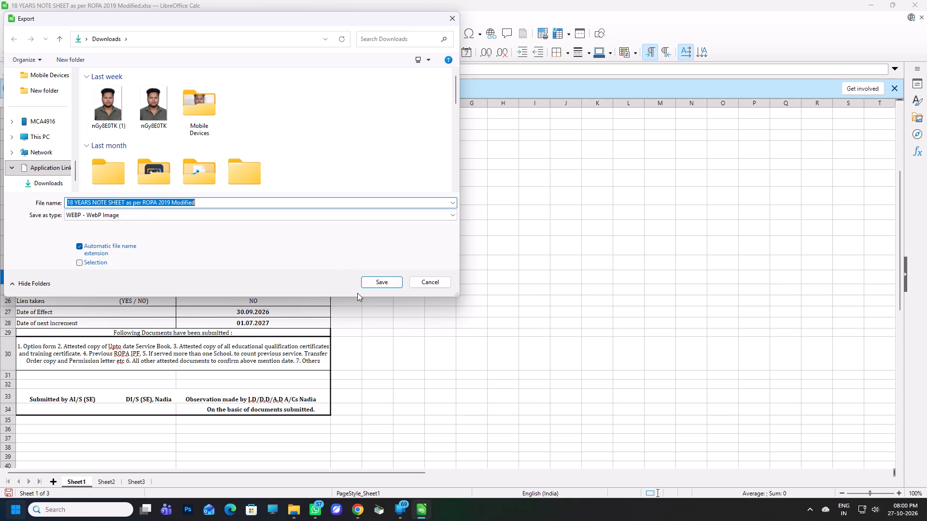
{"action": "left_click", "coordinate": [382, 281]}
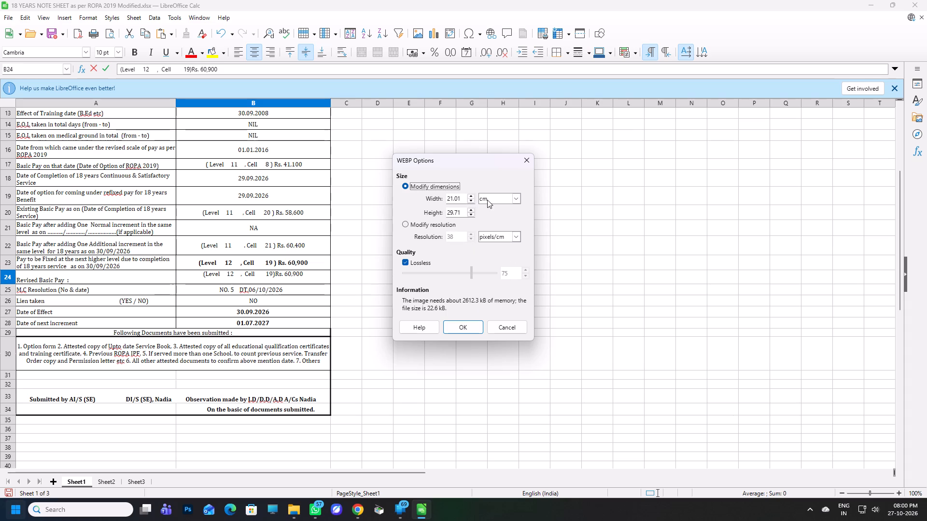
{"action": "left_click", "coordinate": [473, 329]}
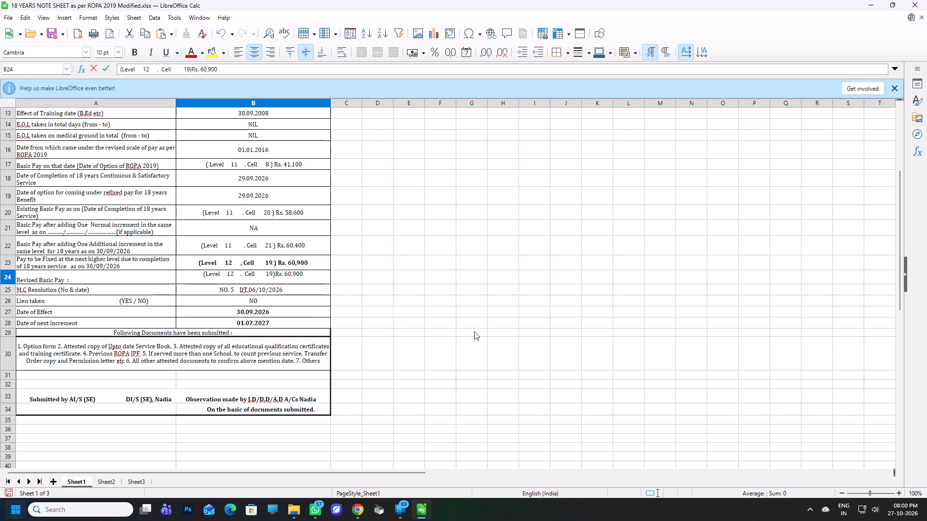
Switch to File Explorer and open the exported WebP note sheet from Downloads with Adobe Acrobat, just this once.
{"action": "left_click", "coordinate": [289, 514]}
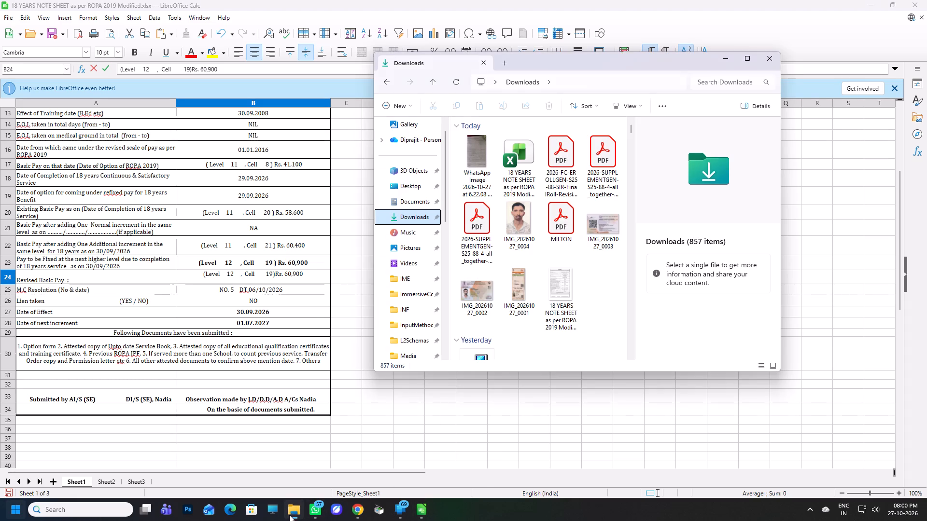
{"action": "left_click", "coordinate": [404, 217]}
{"action": "double_click", "coordinate": [478, 166]}
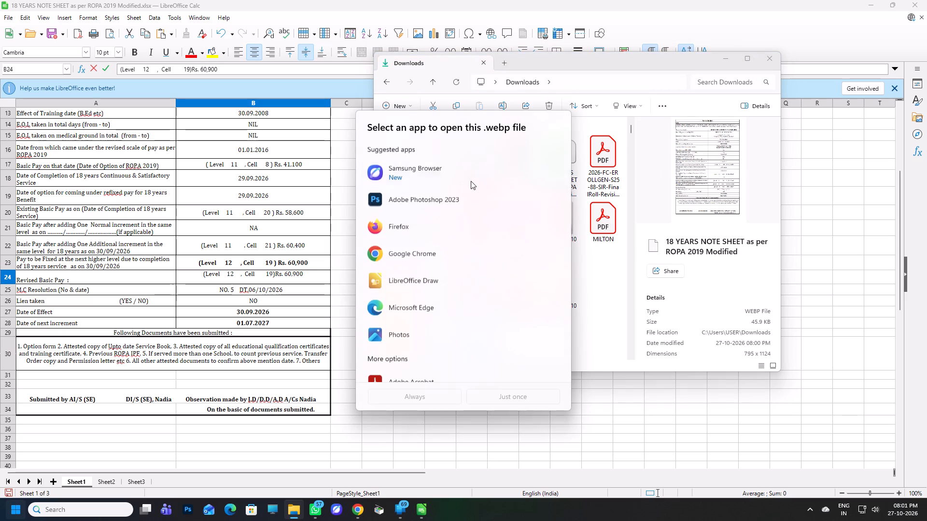
{"action": "scroll", "coordinate": [402, 345], "scroll_direction": "down", "scroll_amount": 2}
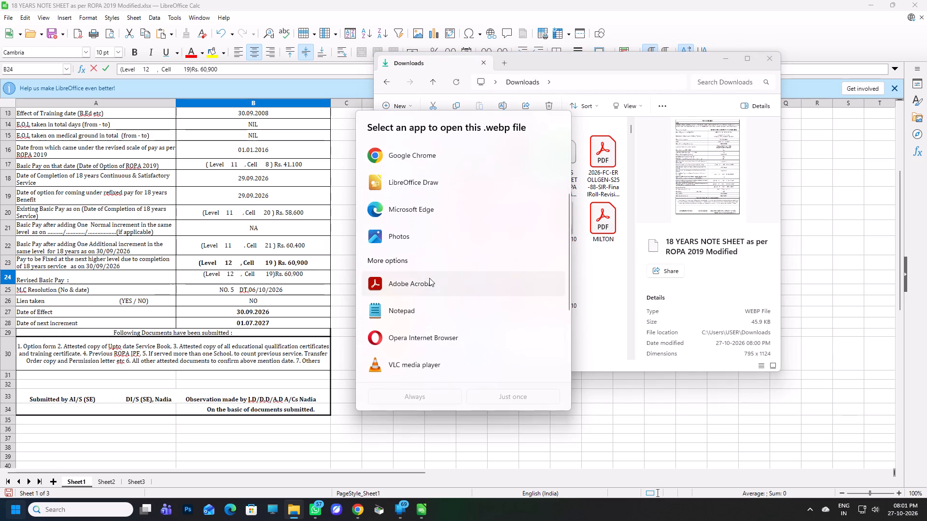
{"action": "left_click", "coordinate": [432, 283]}
{"action": "scroll", "coordinate": [726, 307], "scroll_direction": "down", "scroll_amount": 2}
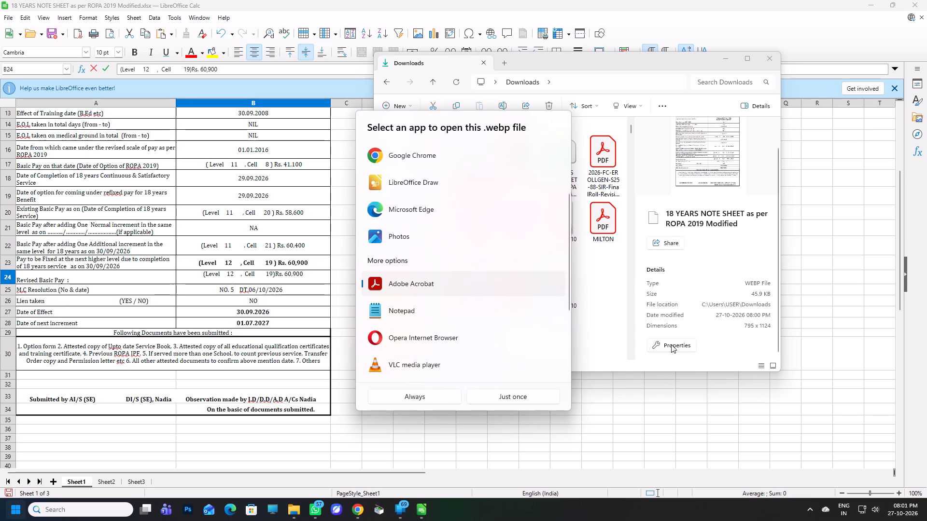
{"action": "scroll", "coordinate": [697, 252], "scroll_direction": "up", "scroll_amount": 3}
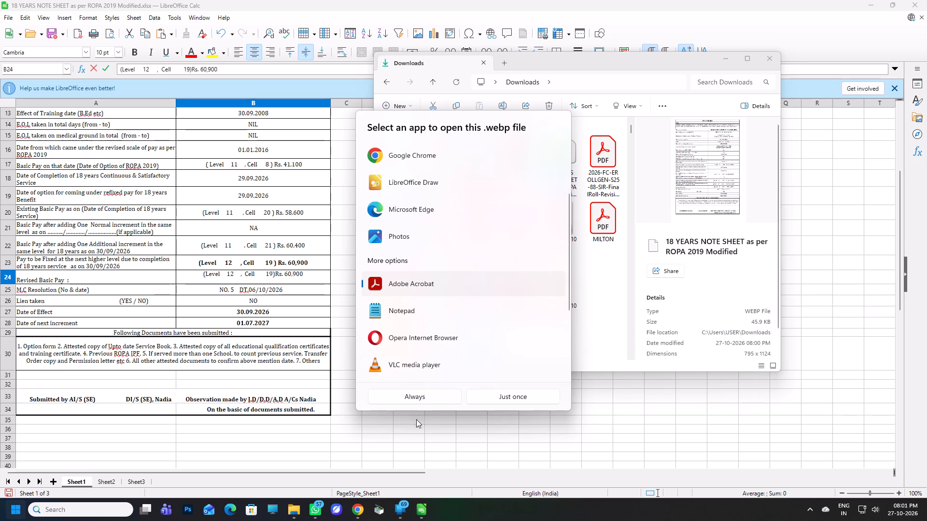
{"action": "left_click", "coordinate": [522, 396]}
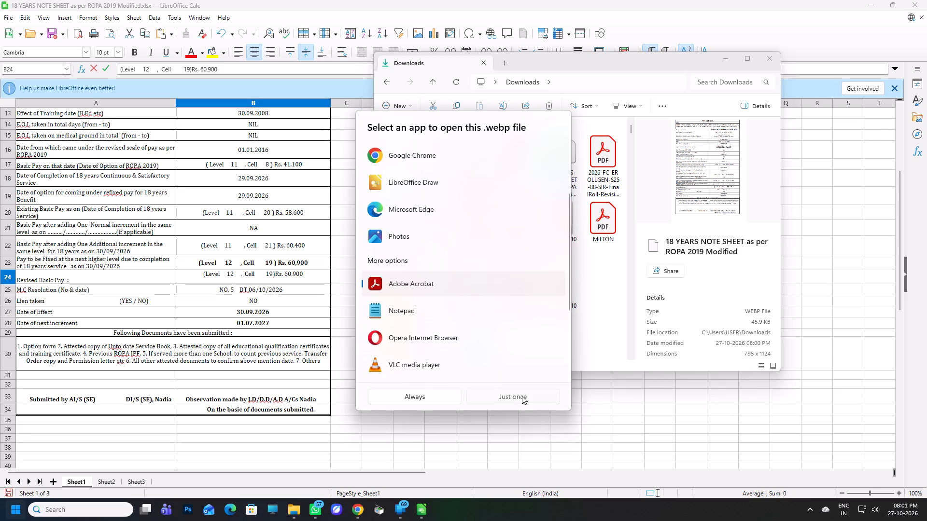
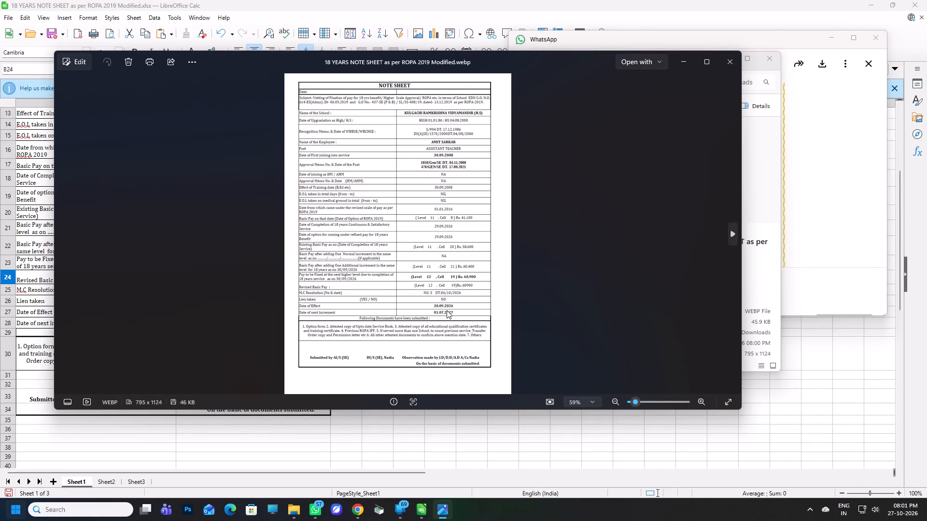
Examine the exported WebP note sheet from heading to signature lines, including its pay and date entries, and close the image.
{"action": "scroll", "coordinate": [446, 308], "scroll_direction": "up", "scroll_amount": 7, "text": "ctrl"}
{"action": "left_click_drag", "start_coordinate": [444, 317], "coordinate": [464, 103]}
{"action": "scroll", "coordinate": [453, 165], "scroll_direction": "down", "scroll_amount": 6, "text": "ctrl"}
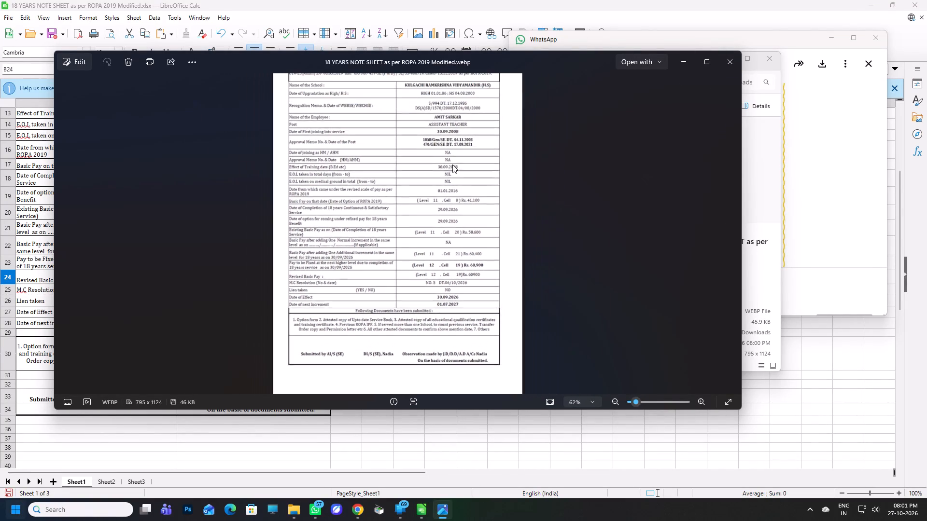
{"action": "scroll", "coordinate": [452, 165], "scroll_direction": "down", "scroll_amount": 1, "text": "ctrl"}
{"action": "left_click_drag", "start_coordinate": [439, 167], "coordinate": [435, 243]}
{"action": "scroll", "coordinate": [417, 169], "scroll_direction": "up", "scroll_amount": 4, "text": "ctrl"}
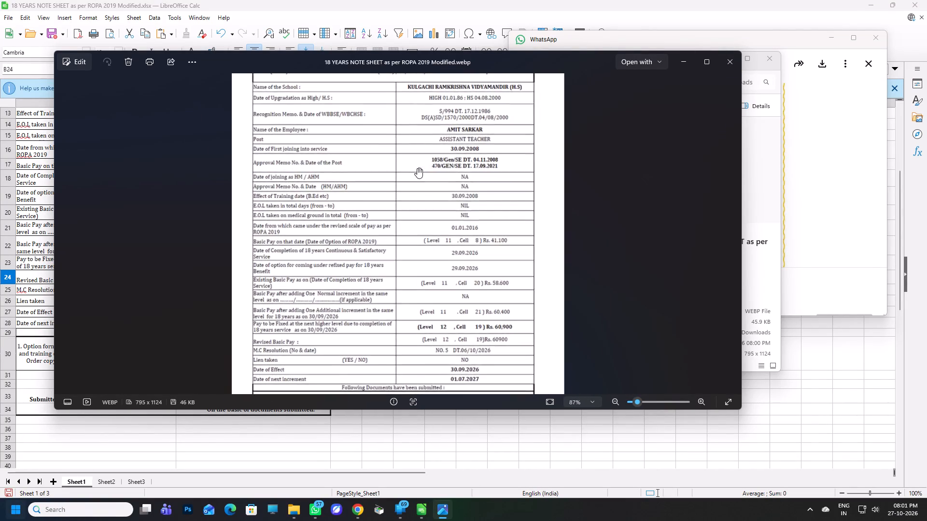
{"action": "left_click_drag", "start_coordinate": [419, 160], "coordinate": [421, 224]}
{"action": "scroll", "coordinate": [485, 135], "scroll_direction": "down", "scroll_amount": 3, "text": "ctrl"}
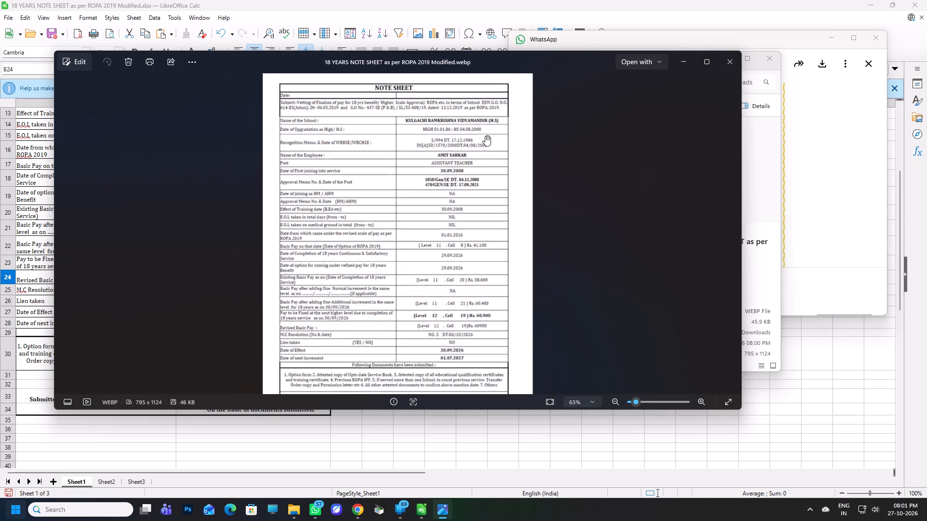
{"action": "scroll", "coordinate": [485, 136], "scroll_direction": "down", "scroll_amount": 1, "text": "ctrl"}
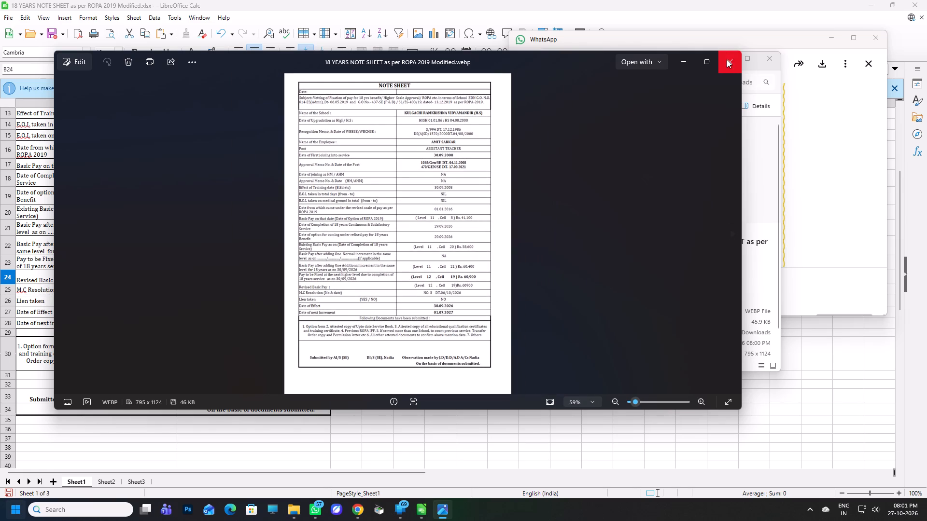
{"action": "left_click", "coordinate": [729, 64]}
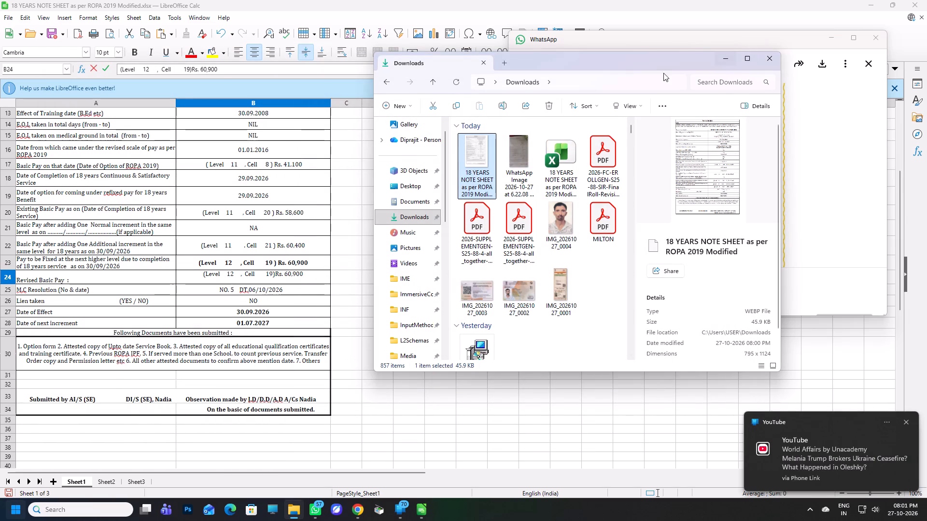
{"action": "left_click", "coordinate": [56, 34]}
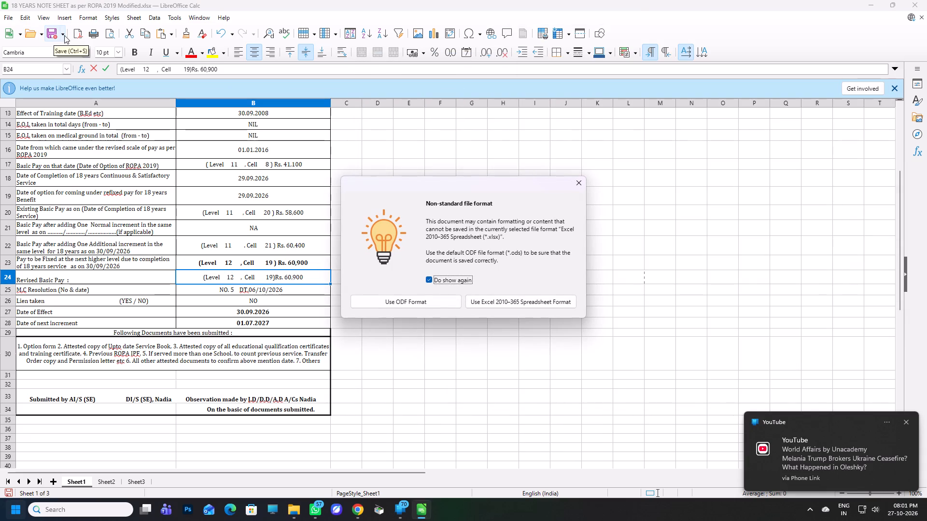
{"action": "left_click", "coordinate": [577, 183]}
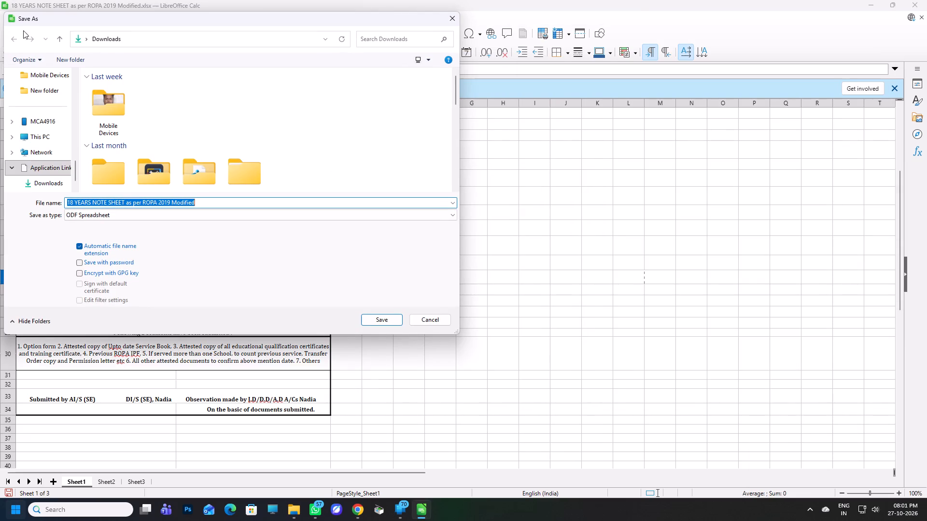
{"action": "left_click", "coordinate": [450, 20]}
Export the note sheet directly as a PDF to Downloads, named 18 YEARS NOTE SHEET as per ROPA 2019 Modified.
{"action": "left_click", "coordinate": [77, 31]}
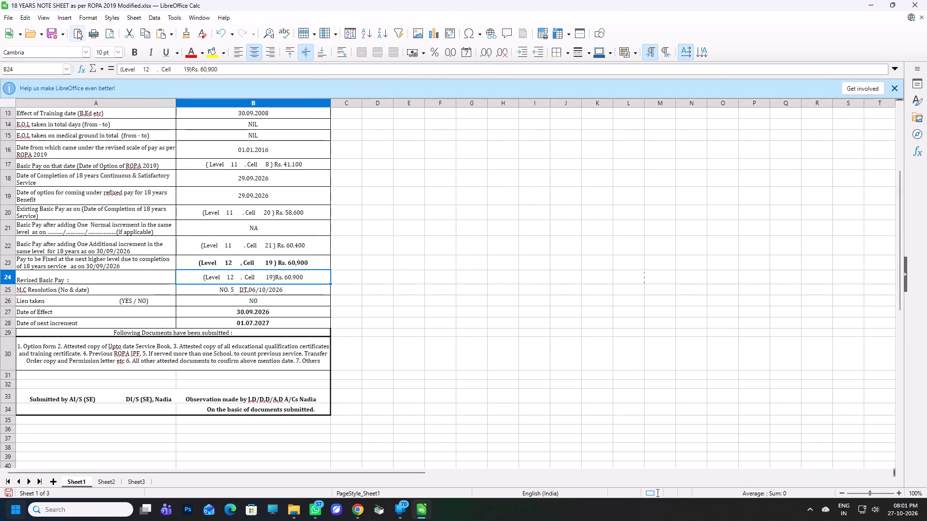
{"action": "left_click", "coordinate": [379, 256]}
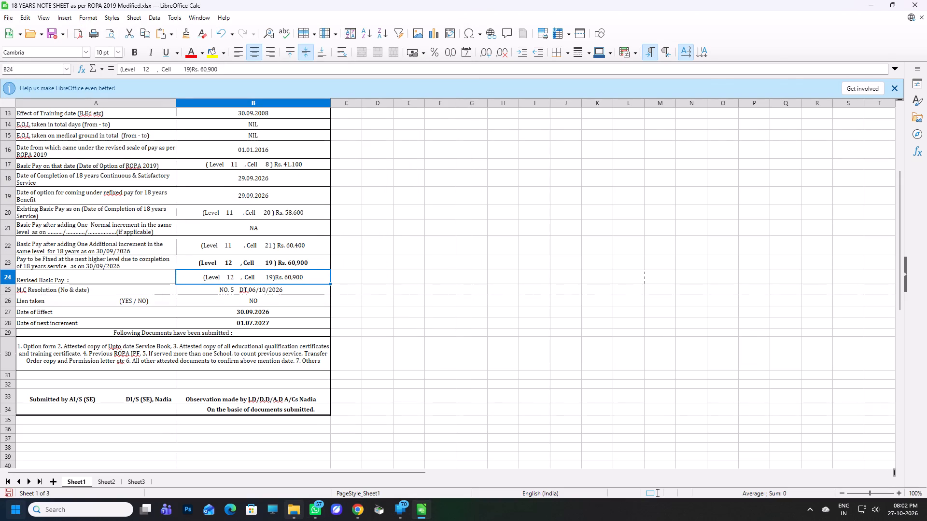
Switch to File Explorer and open the exported PDF note sheet from Downloads, choosing Adobe Acrobat to always open PDF files.
{"action": "left_click", "coordinate": [298, 520]}
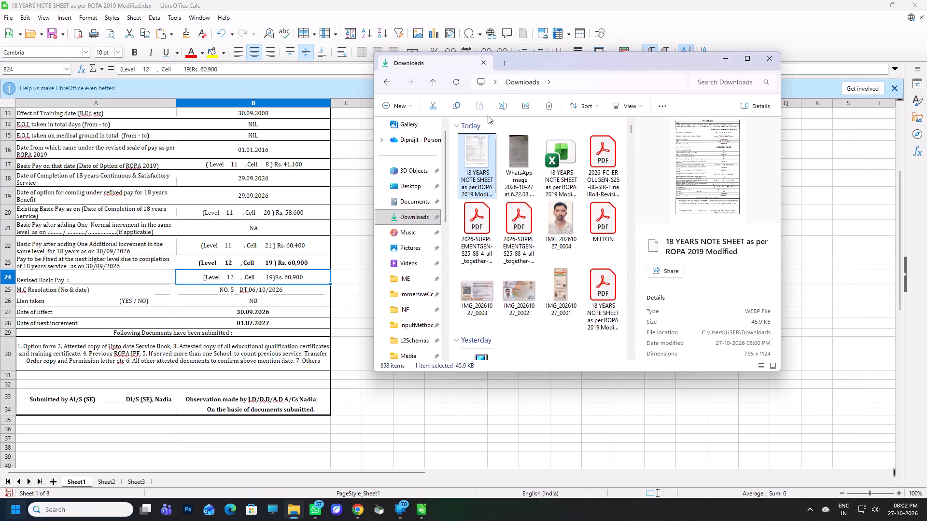
{"action": "left_click_drag", "start_coordinate": [500, 194], "coordinate": [508, 284]}
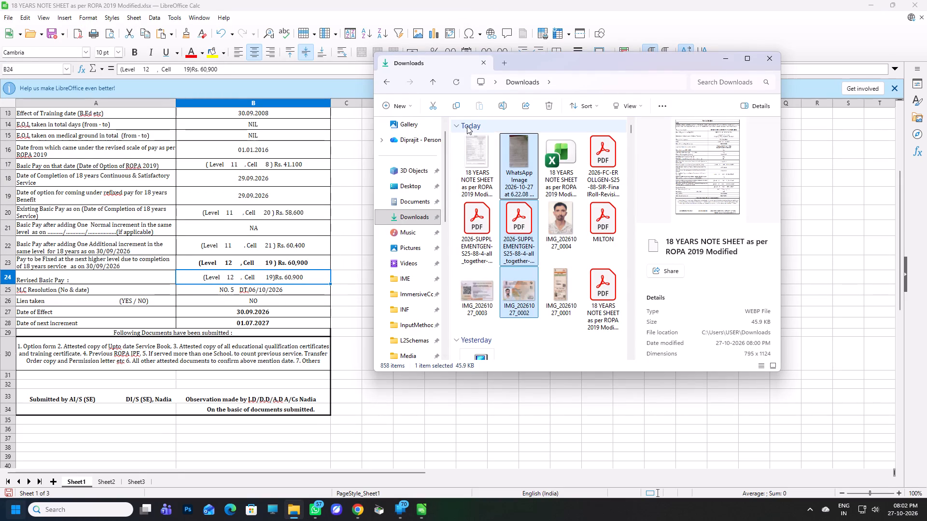
{"action": "left_click", "coordinate": [467, 125]}
{"action": "left_click", "coordinate": [404, 211]}
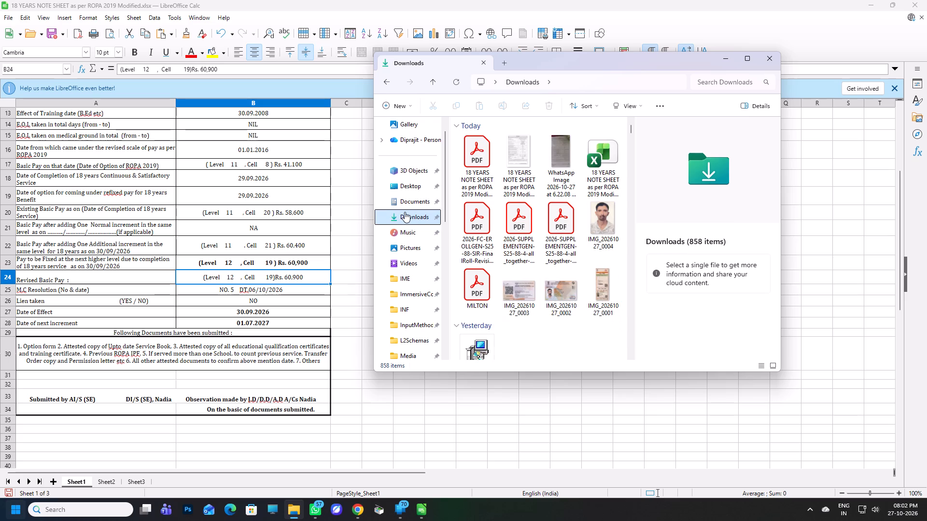
{"action": "double_click", "coordinate": [466, 172]}
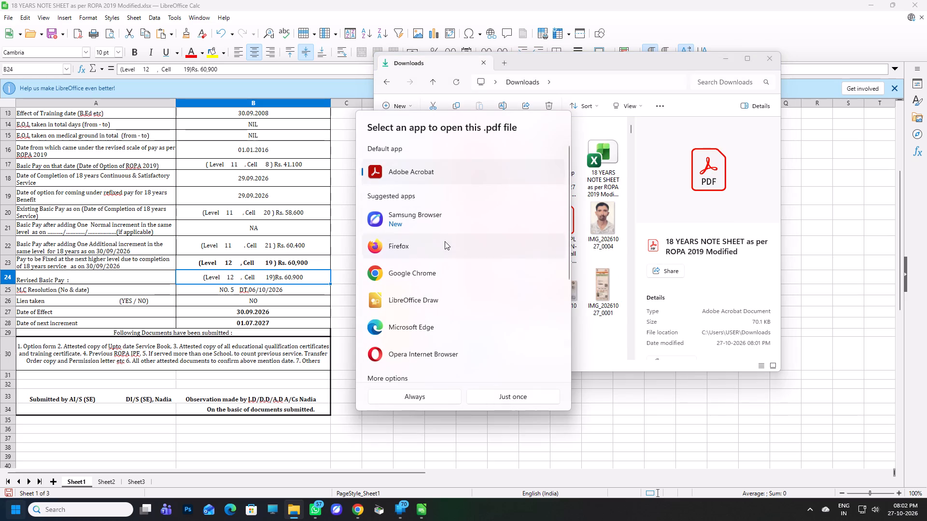
{"action": "left_click", "coordinate": [406, 397]}
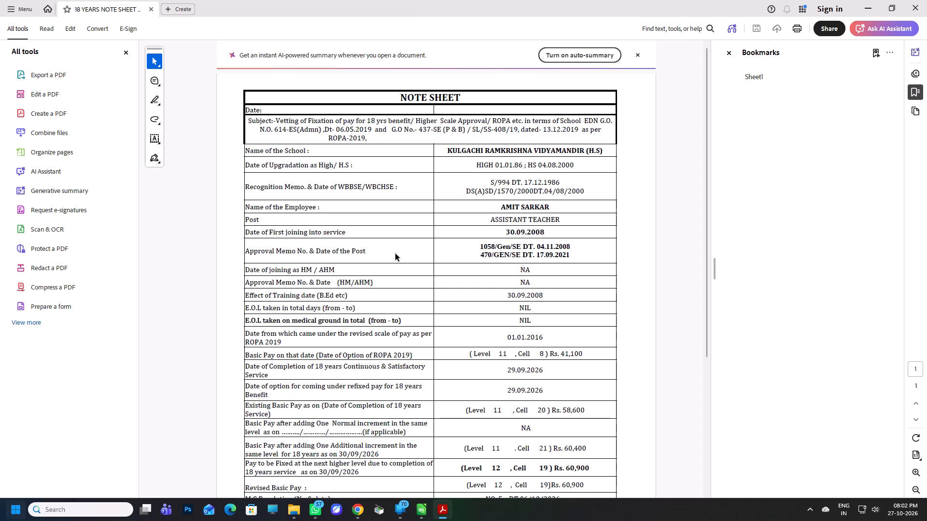
Examine the PDF note sheet's entries down to the signature lines at the end of the page.
{"action": "scroll", "coordinate": [398, 252], "scroll_direction": "down", "scroll_amount": 5}
{"action": "scroll", "coordinate": [527, 248], "scroll_direction": "down", "scroll_amount": 5}
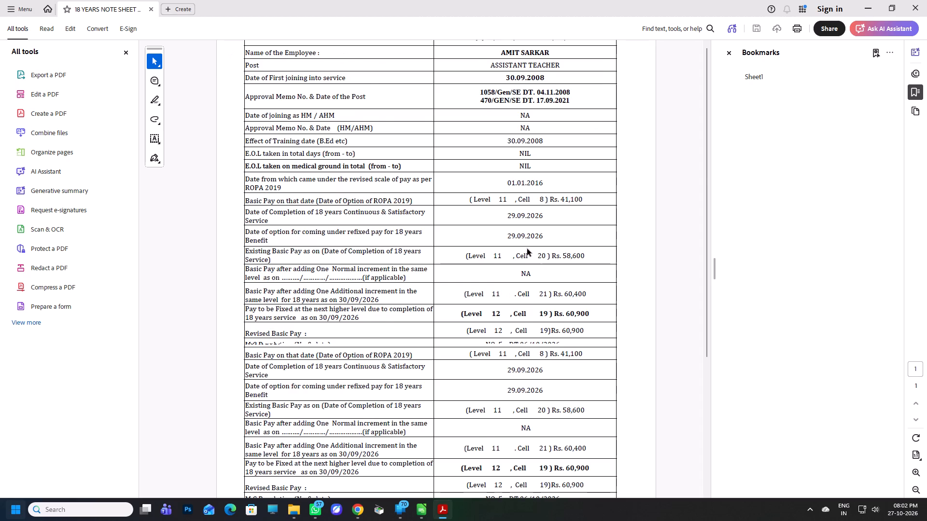
{"action": "scroll", "coordinate": [527, 249], "scroll_direction": "down", "scroll_amount": 2}
{"action": "scroll", "coordinate": [526, 249], "scroll_direction": "down", "scroll_amount": 3, "text": "ctrl"}
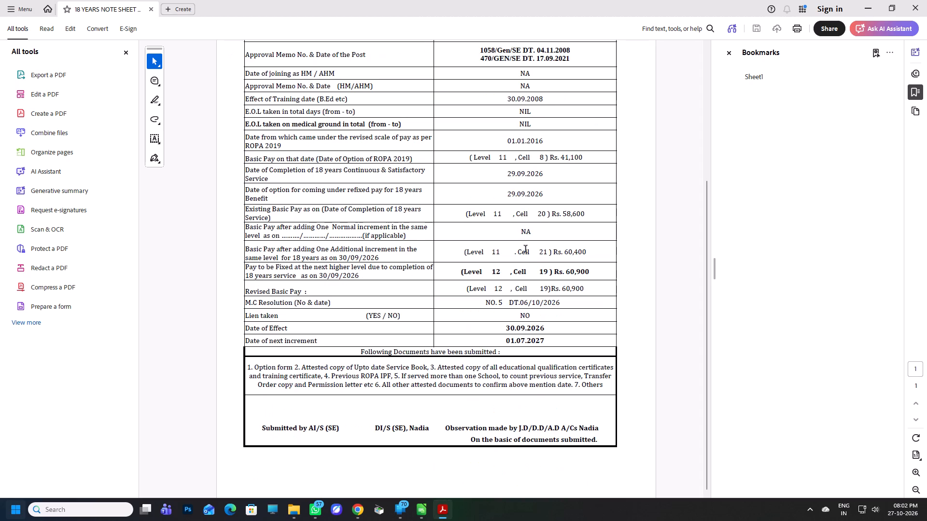
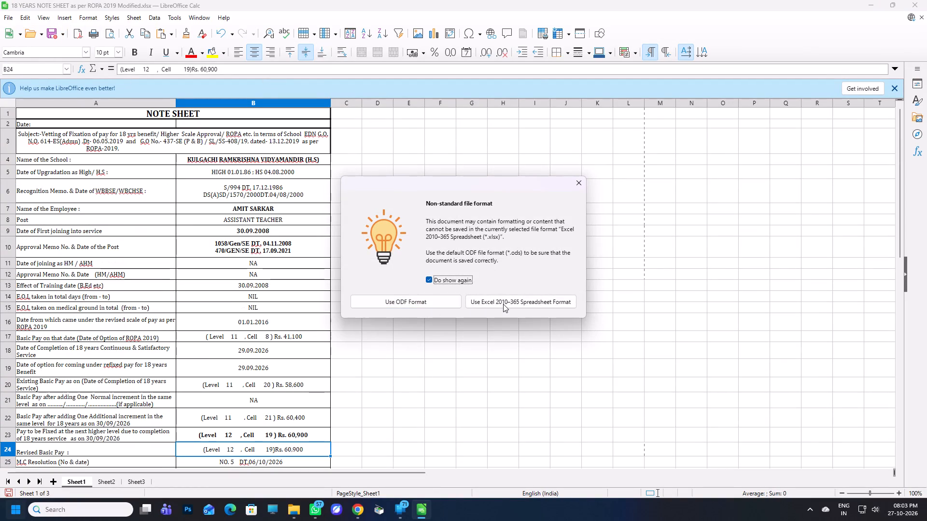
Save the note sheet, keeping the Excel 2010–365 Spreadsheet format.
{"action": "left_click", "coordinate": [521, 303]}
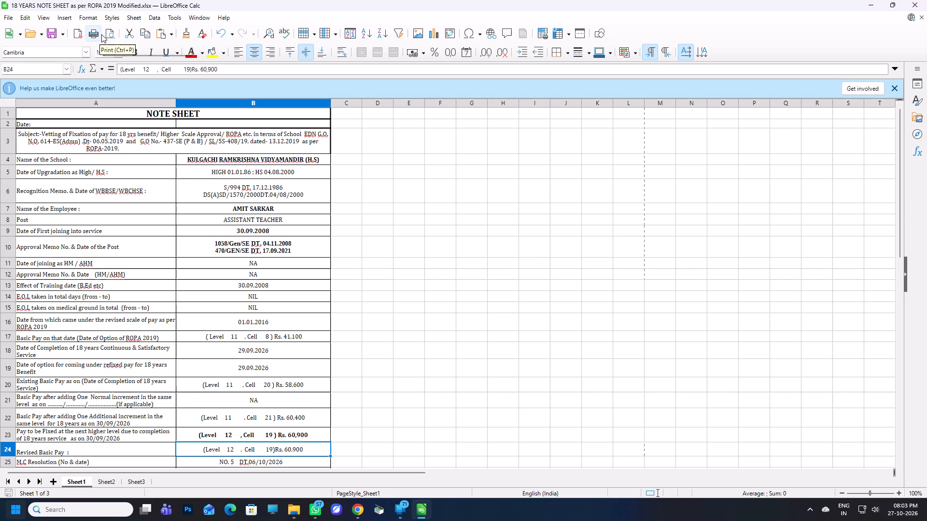
{"action": "left_click", "coordinate": [54, 33]}
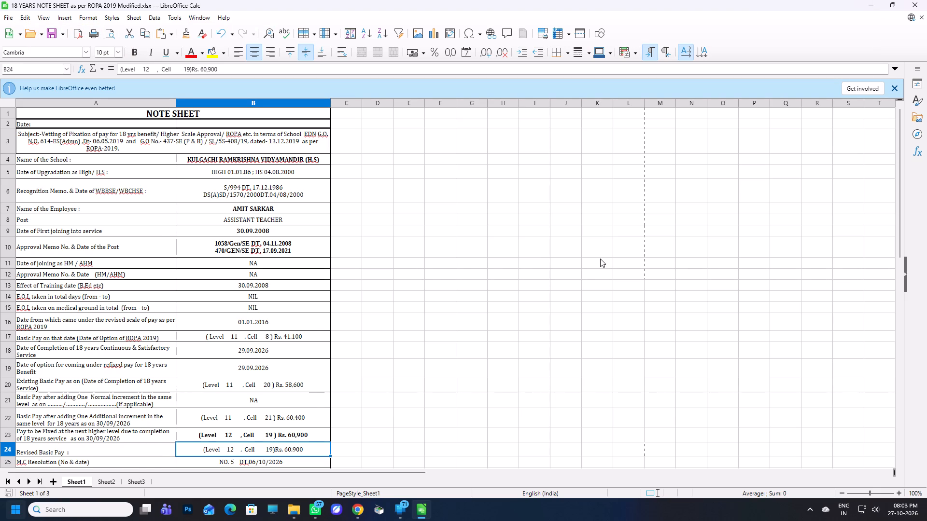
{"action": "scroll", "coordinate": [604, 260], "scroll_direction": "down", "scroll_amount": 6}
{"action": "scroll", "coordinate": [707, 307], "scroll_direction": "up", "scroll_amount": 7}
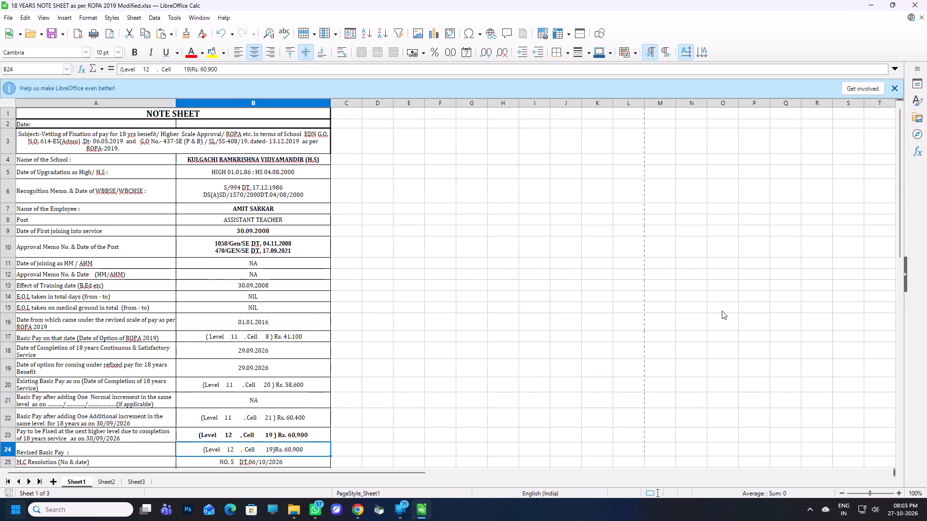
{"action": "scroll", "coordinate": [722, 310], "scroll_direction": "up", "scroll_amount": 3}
Tighten the spacing in cell B23's next-higher-level pay entry by removing extra spaces before the comma and before 19.
{"action": "scroll", "coordinate": [428, 224], "scroll_direction": "down", "scroll_amount": 1}
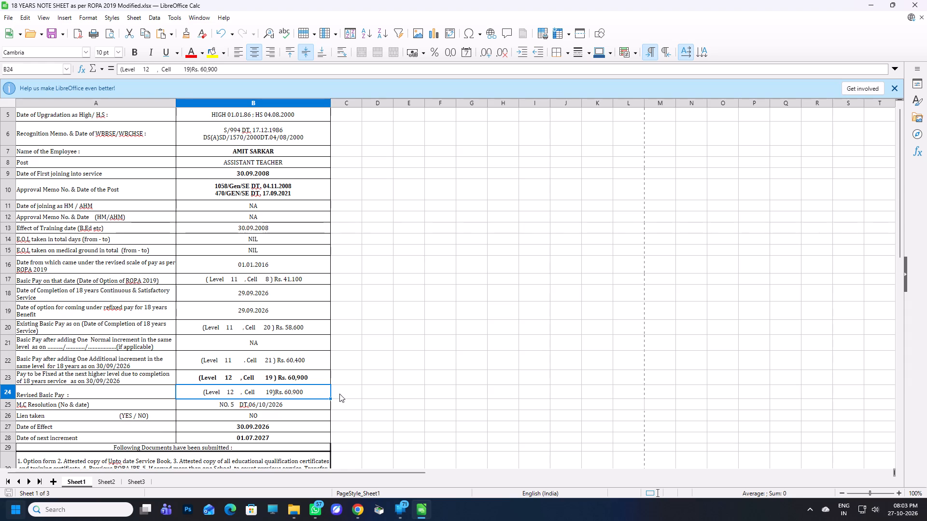
{"action": "left_click", "coordinate": [275, 374]}
{"action": "left_click", "coordinate": [273, 380]}
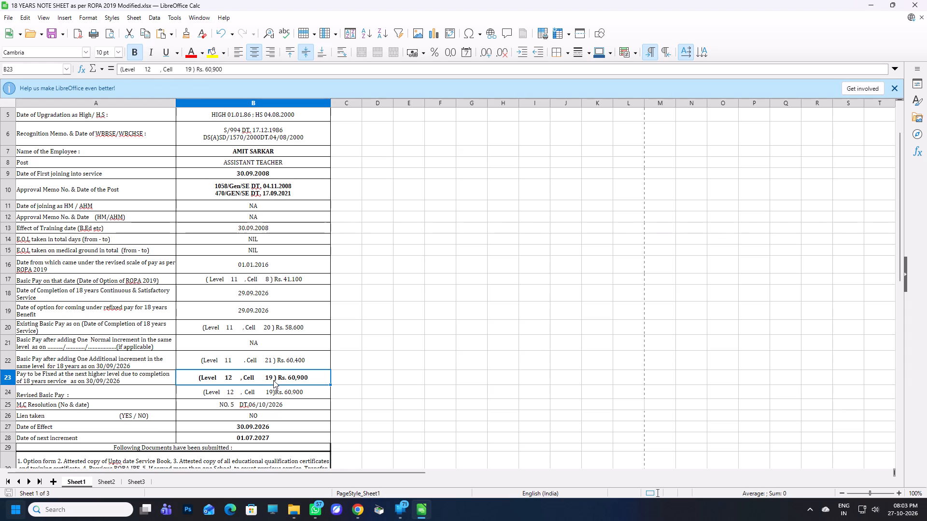
{"action": "double_click", "coordinate": [273, 380]}
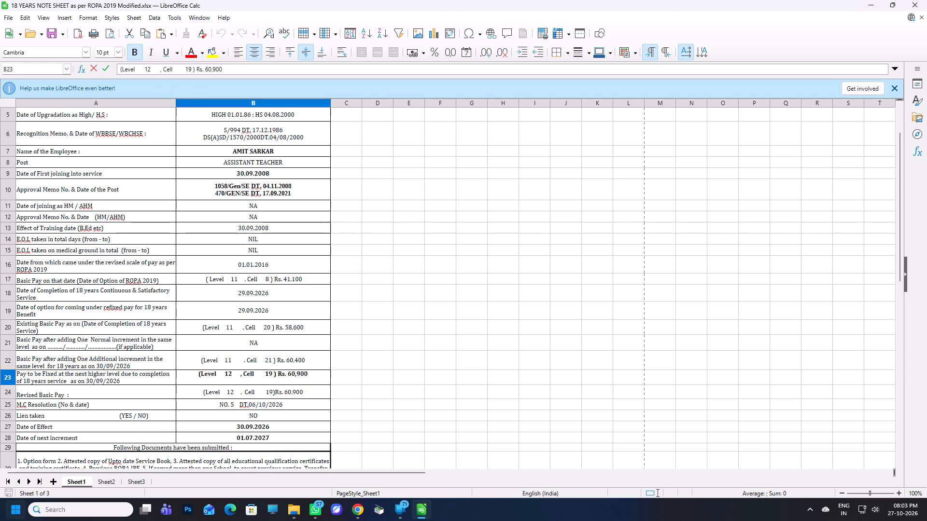
{"action": "key", "text": "BackSpace"}
{"action": "key", "text": "space"}
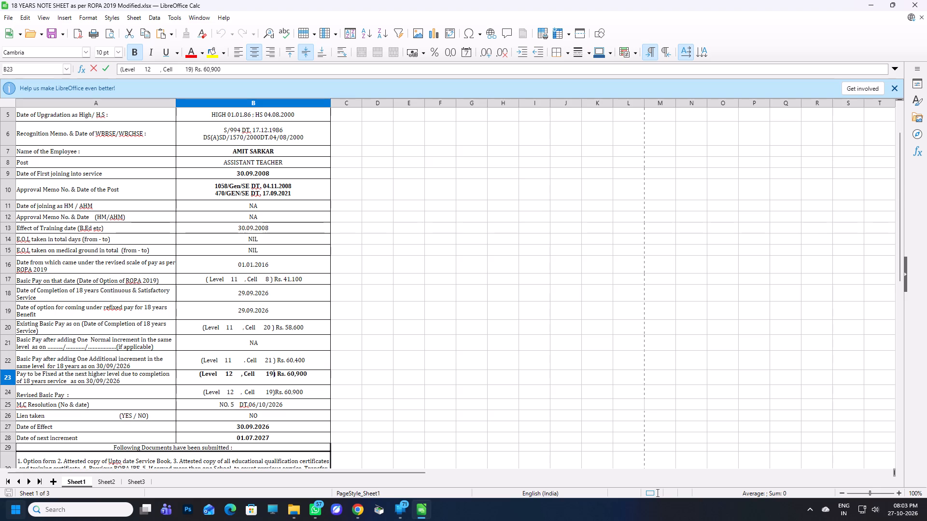
{"action": "left_click", "coordinate": [218, 375]}
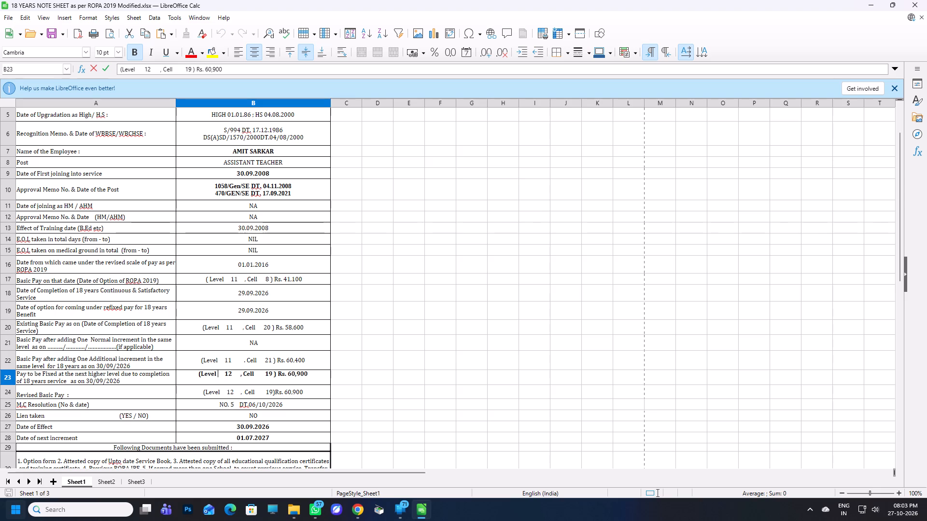
{"action": "left_click", "coordinate": [238, 376]}
{"action": "key", "text": "BackSpace"}
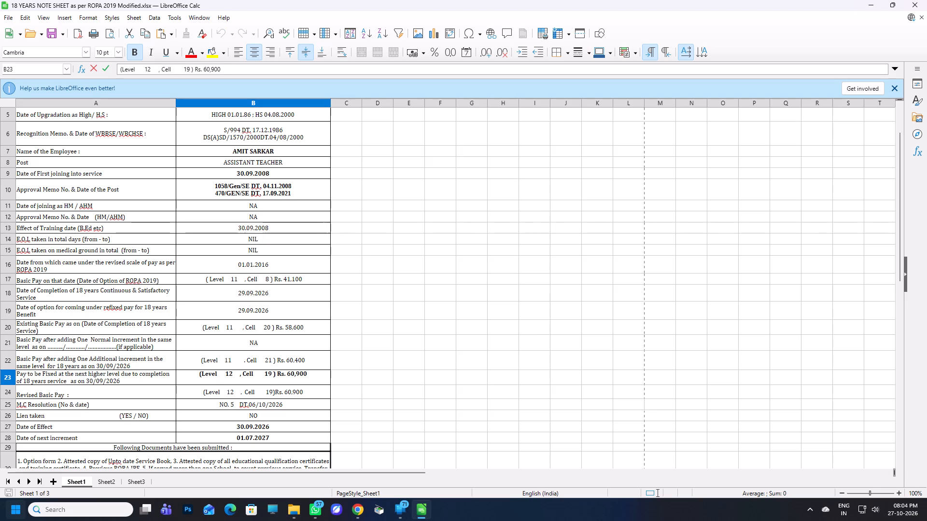
{"action": "left_click", "coordinate": [261, 373]}
{"action": "key", "text": "BackSpace"}
{"action": "key", "text": "BackSpace"}
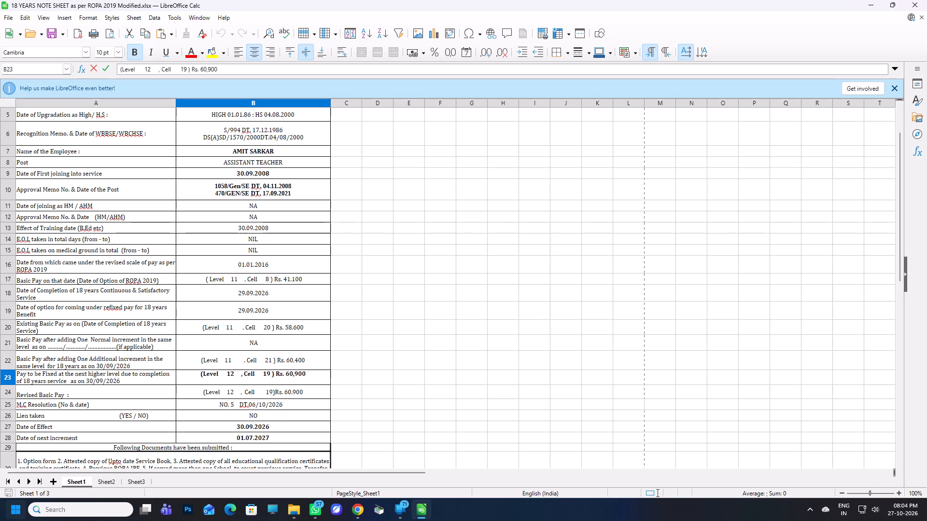
{"action": "left_click", "coordinate": [240, 361]}
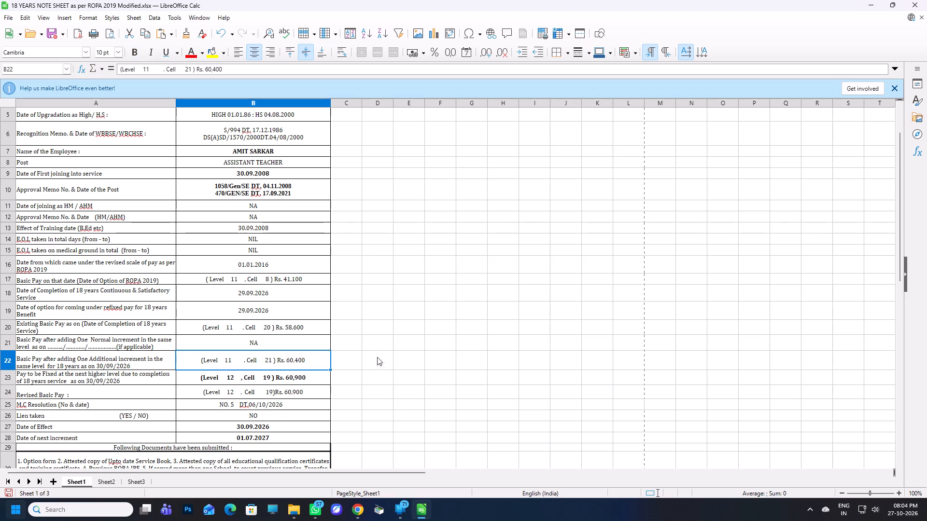
Insert three extra spaces between Level and 12 in the Revised Basic Pay entry in cell B24.
{"action": "scroll", "coordinate": [397, 403], "scroll_direction": "down", "scroll_amount": 2}
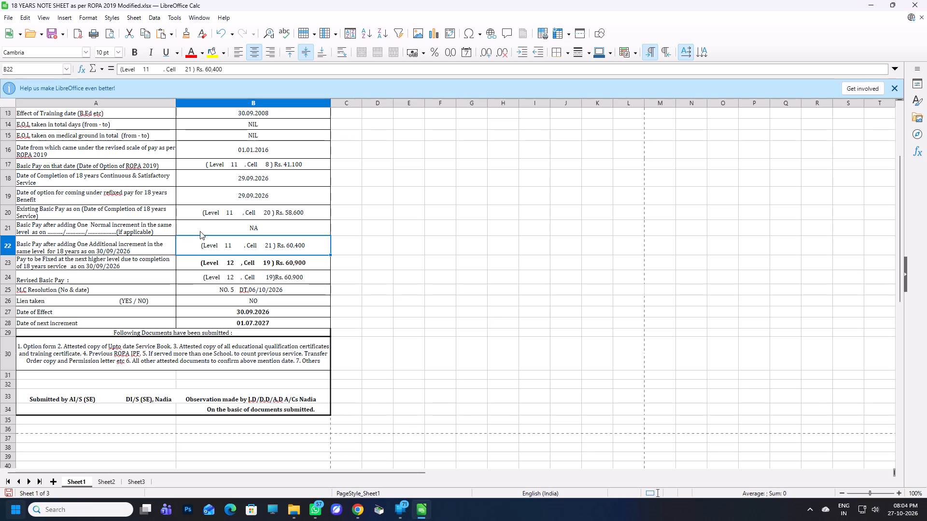
{"action": "left_click", "coordinate": [223, 278]}
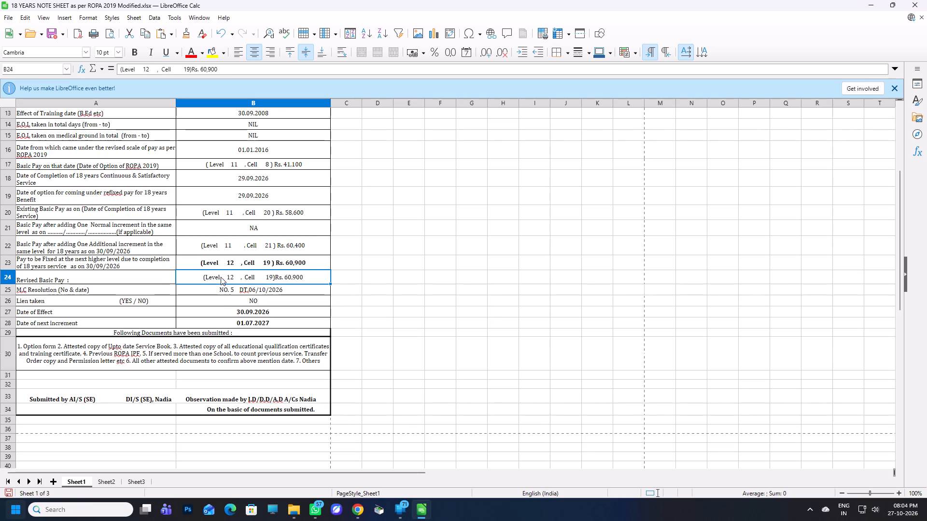
{"action": "left_click", "coordinate": [221, 277]}
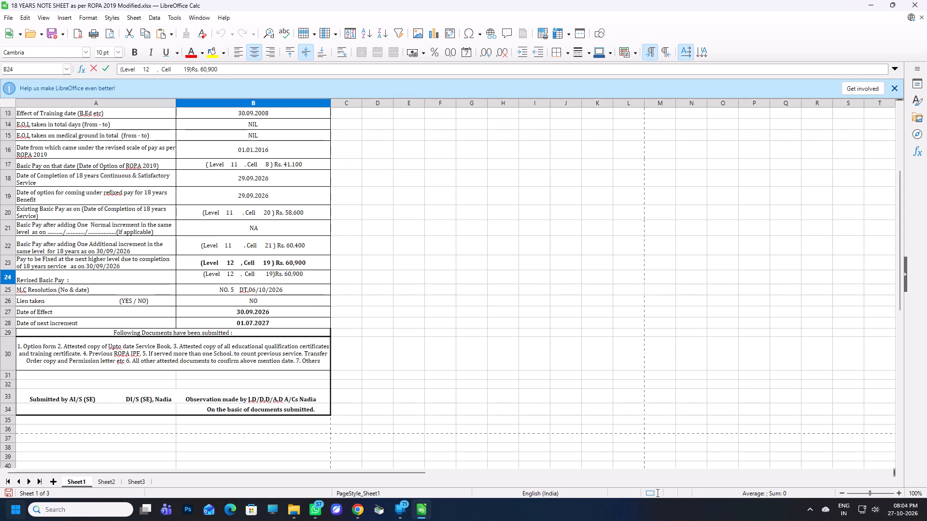
{"action": "key", "text": "space"}
{"action": "key", "text": "space"}
{"action": "key", "text": "space"}
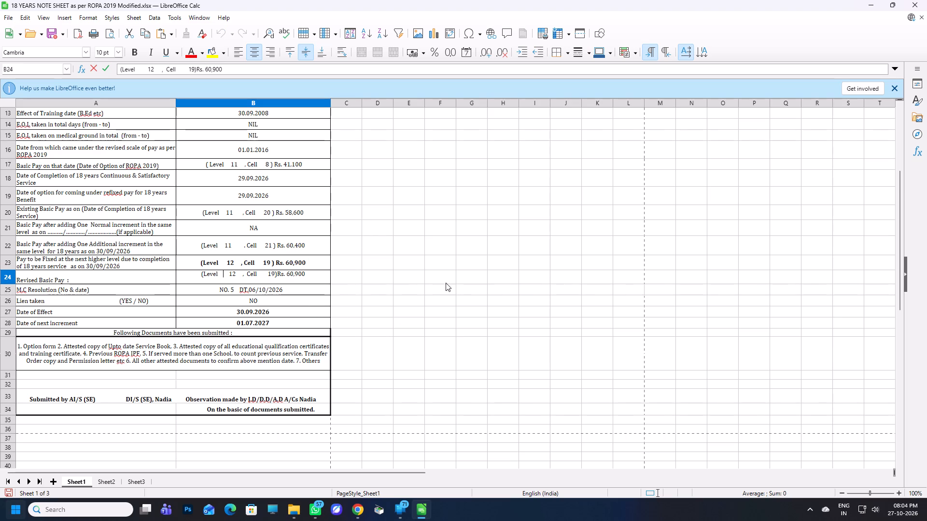
{"action": "scroll", "coordinate": [265, 310], "scroll_direction": "up", "scroll_amount": 6}
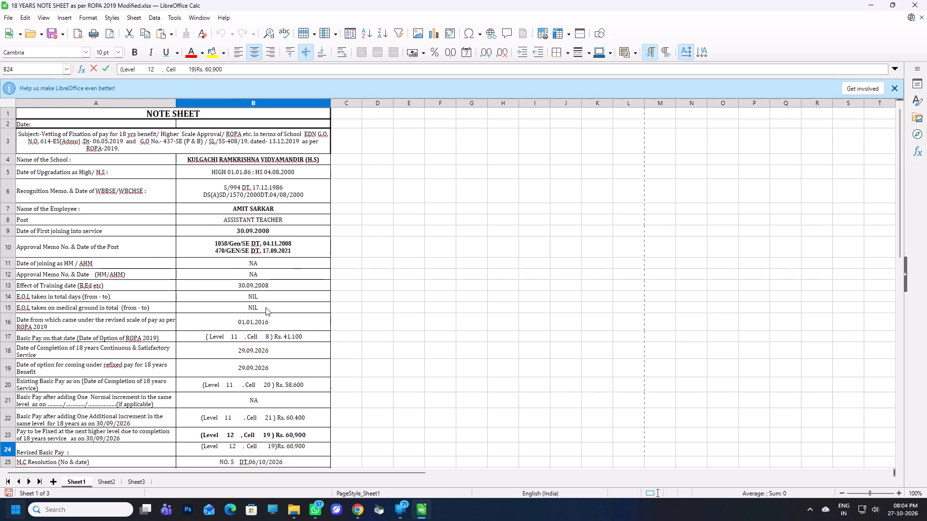
{"action": "scroll", "coordinate": [266, 307], "scroll_direction": "up", "scroll_amount": 2}
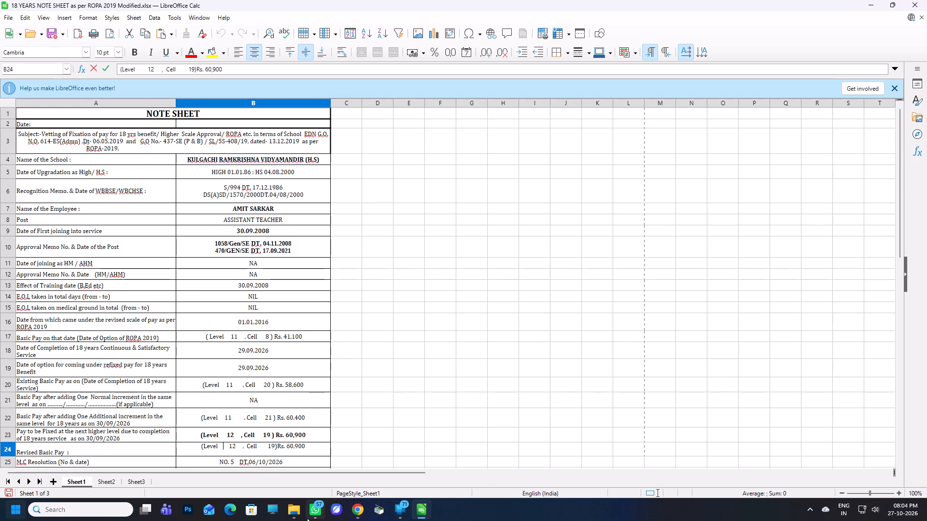
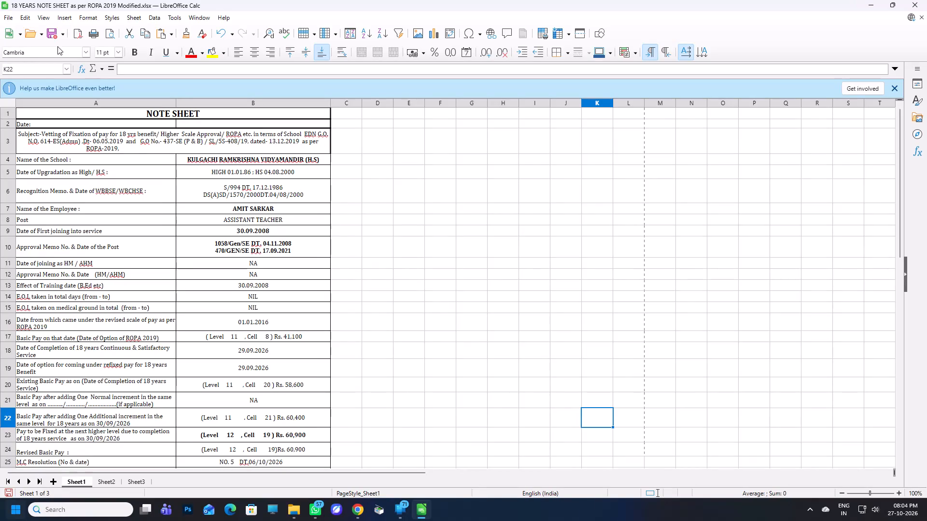
Save the 18-years note sheet workbook with the edited spacing in the pay entries.
{"action": "left_click", "coordinate": [57, 33]}
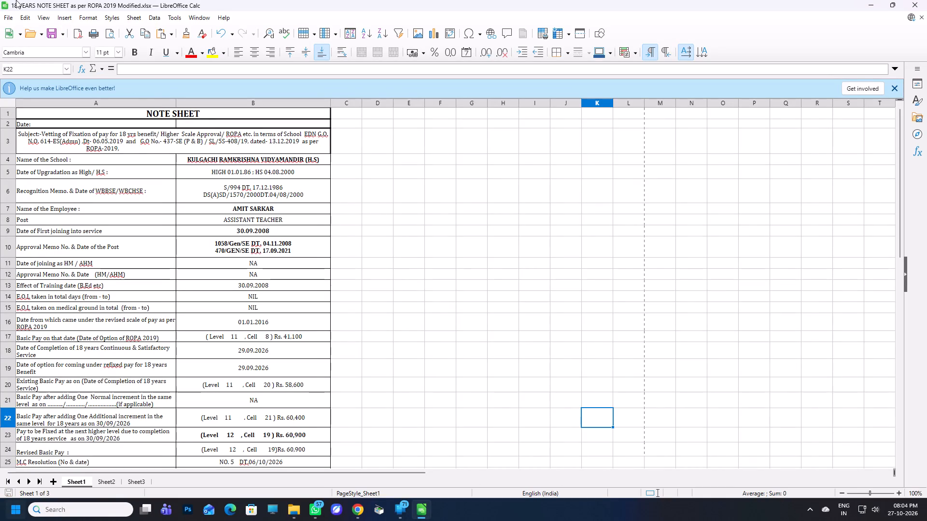
{"action": "left_click", "coordinate": [48, 36]}
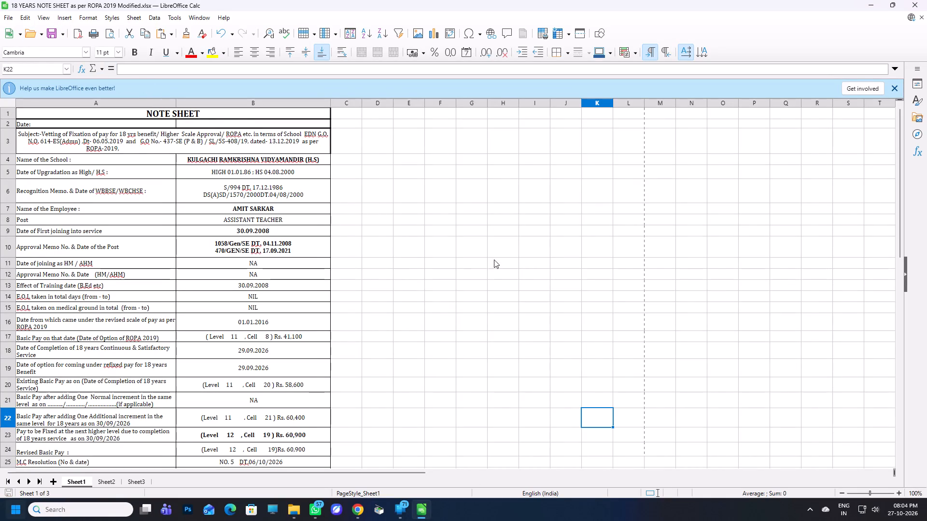
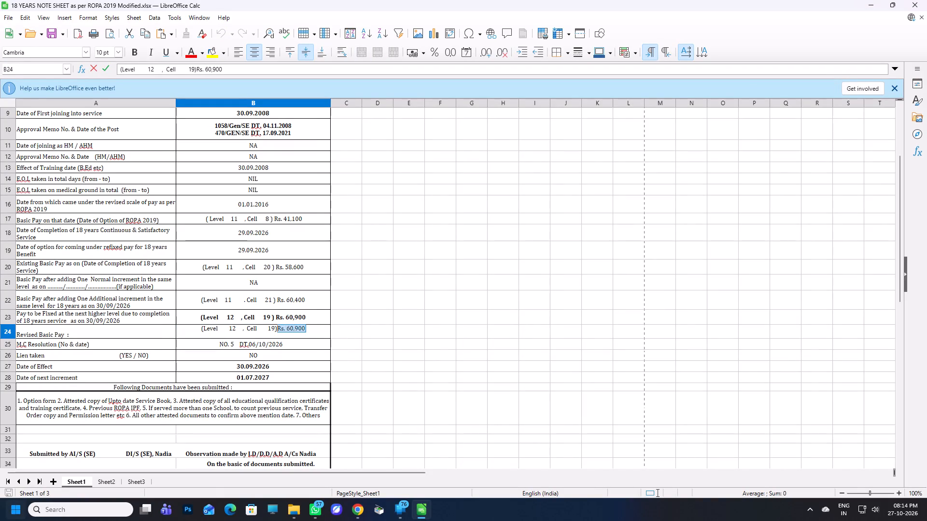
Copy the Rs. 60,900 amount to the start of the Revised Basic Pay entry in cell B24, before (Level 12.
{"action": "key", "text": "ctrl+c"}
{"action": "left_click", "coordinate": [189, 331]}
{"action": "key", "text": "ctrl+v"}
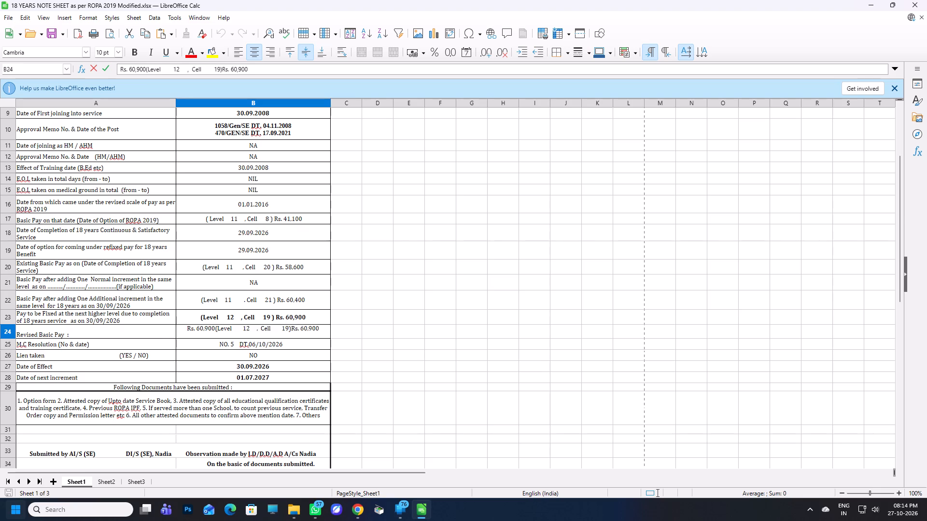
Delete the trailing duplicate Rs. 60,900 in the Revised Basic Pay entry and insert a space between Rs. 60,900 and (Level 12.
{"action": "left_click_drag", "start_coordinate": [320, 328], "coordinate": [294, 334]}
{"action": "left_click_drag", "start_coordinate": [294, 334], "coordinate": [292, 338]}
{"action": "key", "text": "BackSpace"}
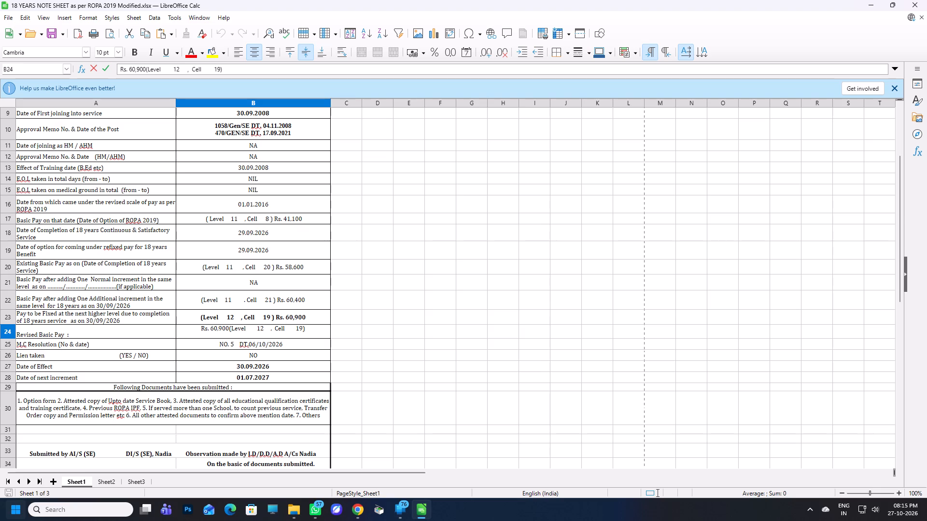
{"action": "left_click", "coordinate": [227, 334]}
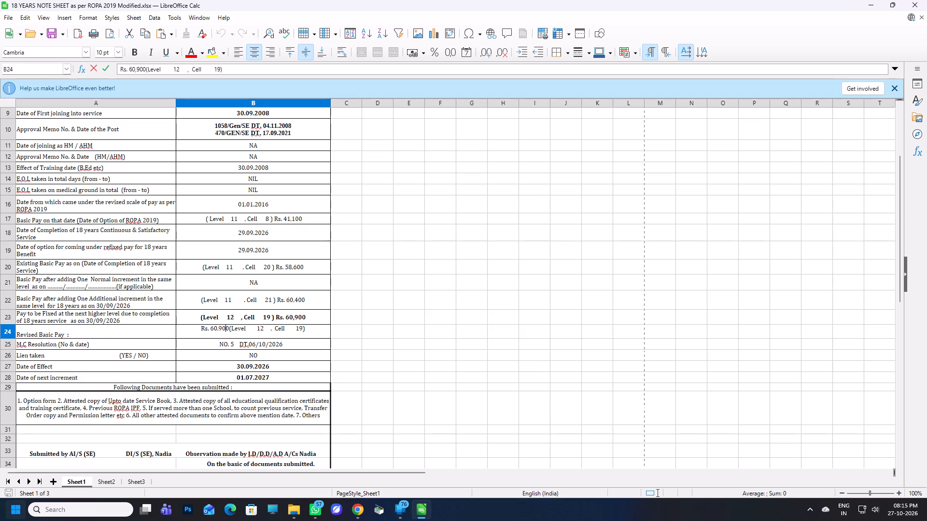
{"action": "left_click", "coordinate": [227, 333]}
{"action": "key", "text": "space"}
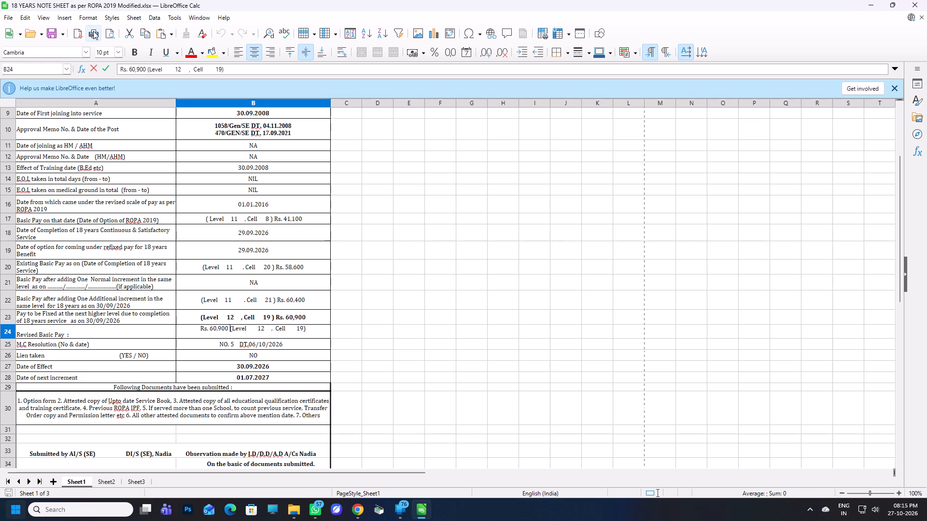
Export the note sheet as a PDF to Downloads over the existing 18 YEARS NOTE SHEET as per ROPA 2019 Modified file.
{"action": "left_click", "coordinate": [71, 38]}
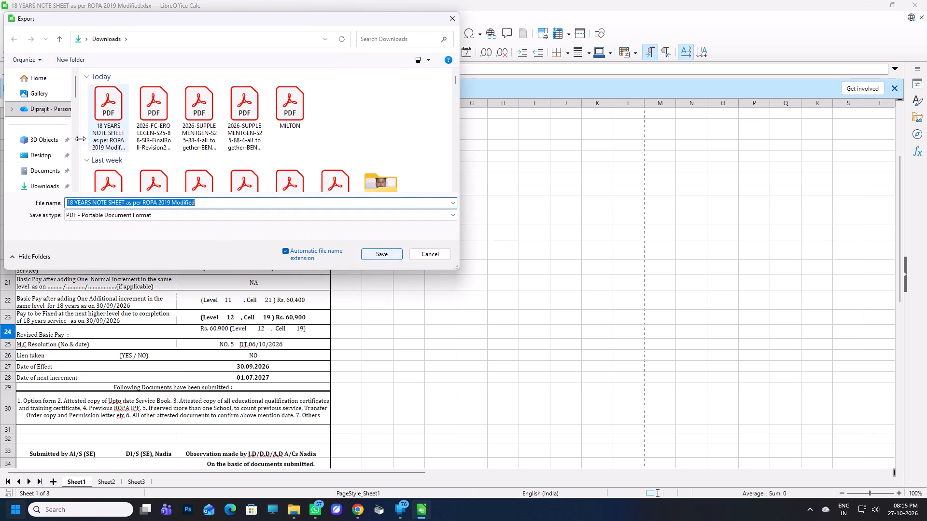
{"action": "left_click", "coordinate": [114, 127]}
{"action": "left_click", "coordinate": [392, 257]}
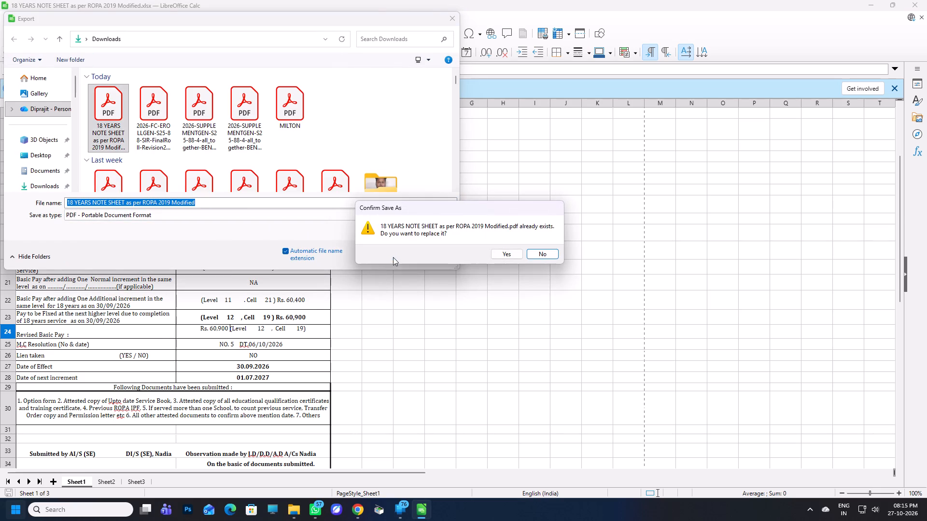
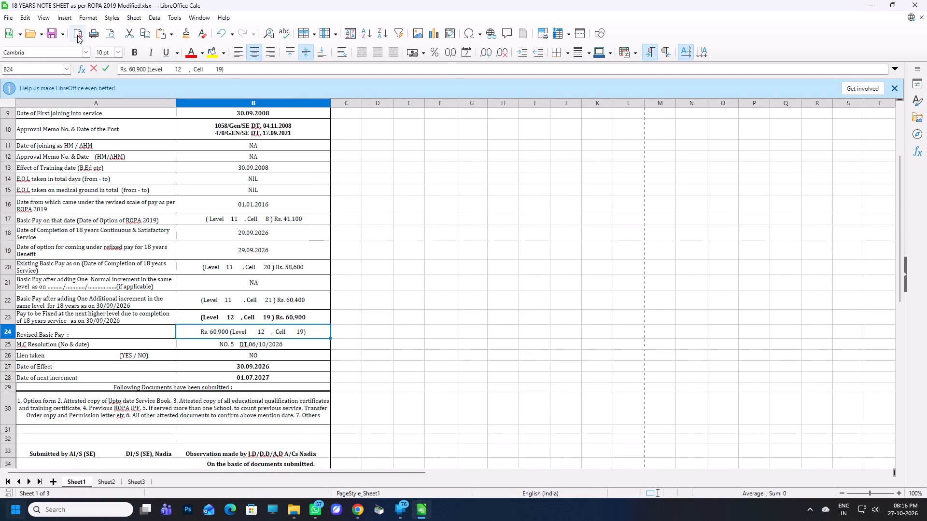
Export the corrected note sheet as a PDF to Downloads, replacing the existing 18 YEARS NOTE SHEET as per ROPA 2019 Modified file.
{"action": "left_click", "coordinate": [105, 116]}
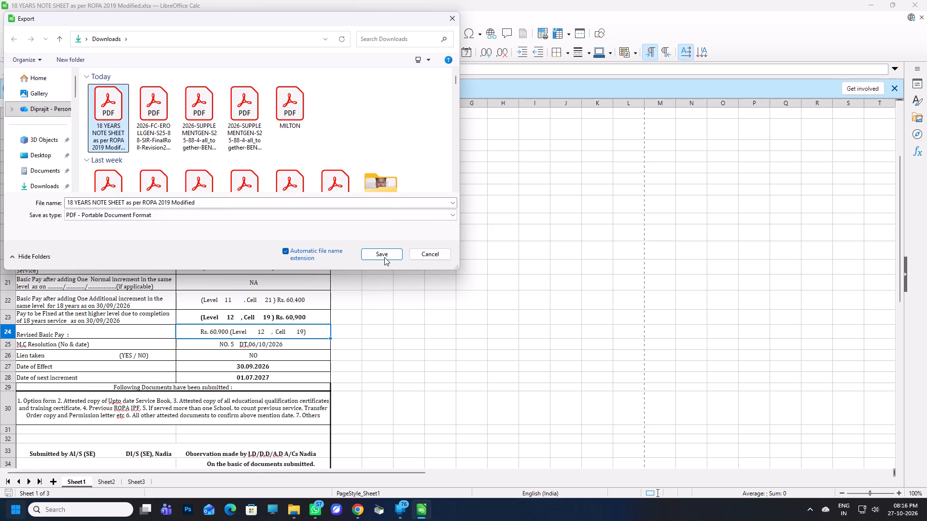
{"action": "left_click", "coordinate": [384, 257]}
{"action": "left_click", "coordinate": [512, 246]}
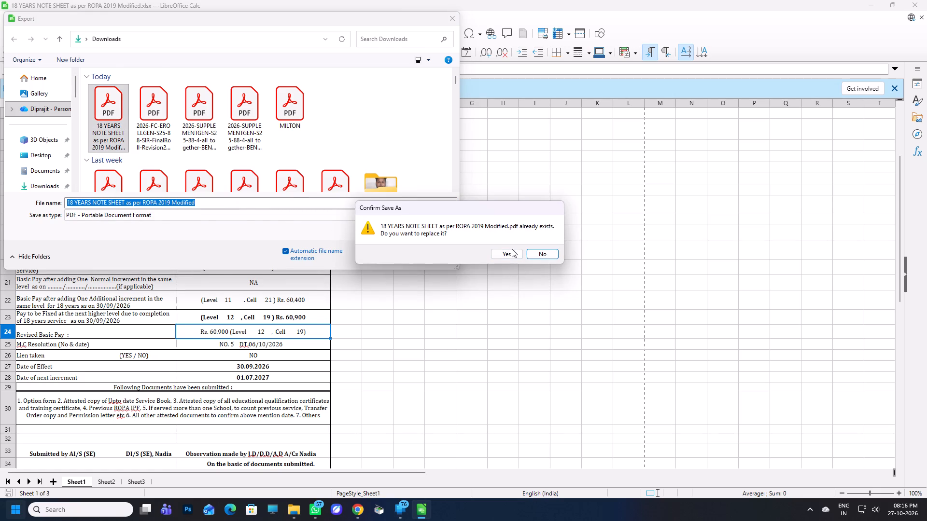
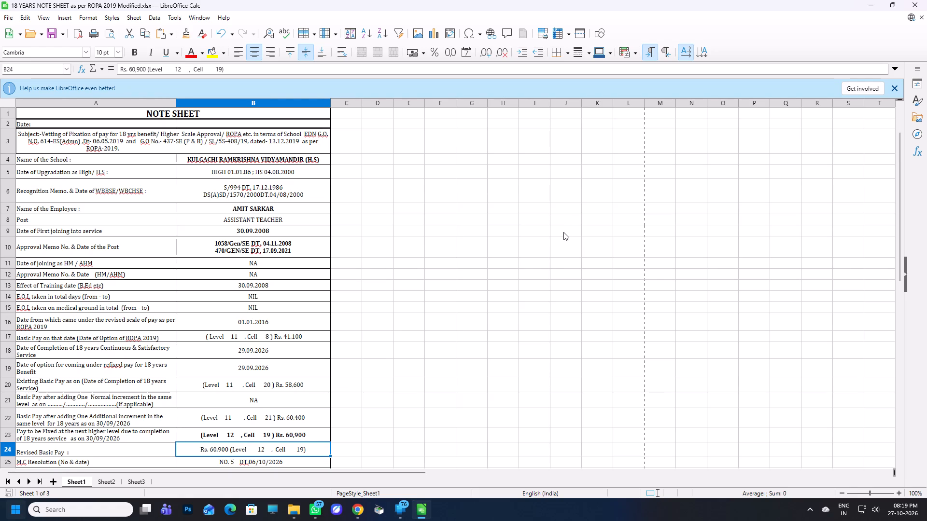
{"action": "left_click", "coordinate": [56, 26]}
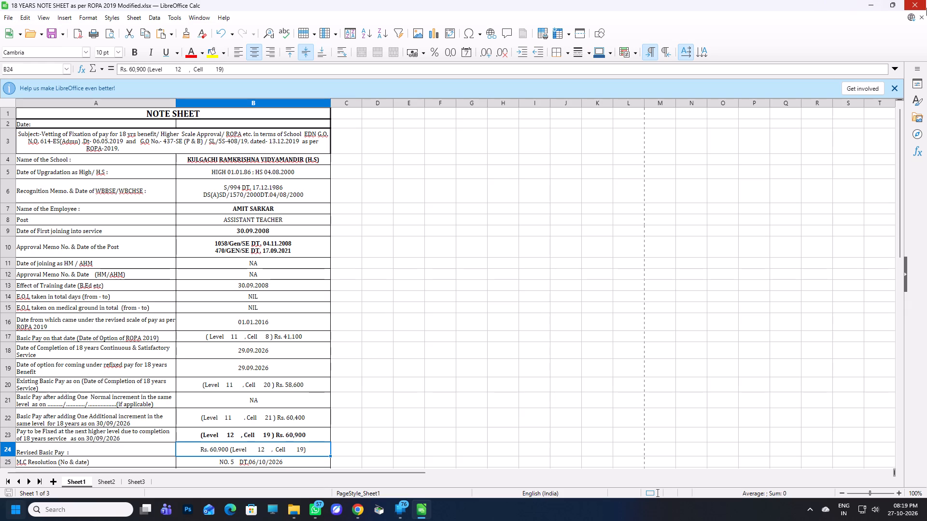
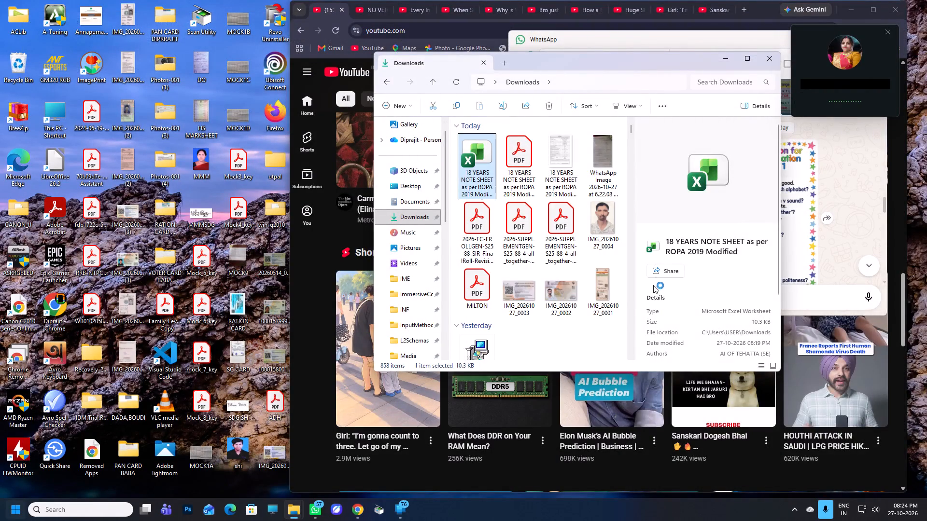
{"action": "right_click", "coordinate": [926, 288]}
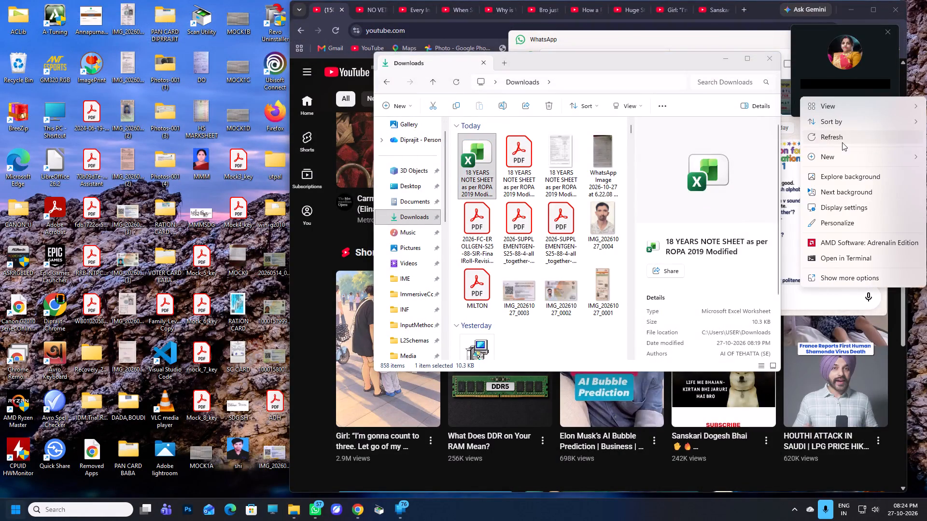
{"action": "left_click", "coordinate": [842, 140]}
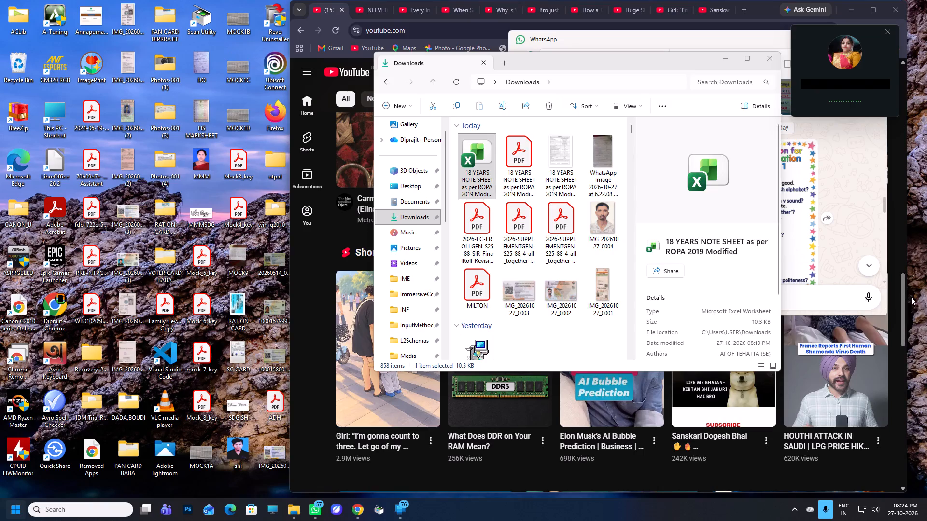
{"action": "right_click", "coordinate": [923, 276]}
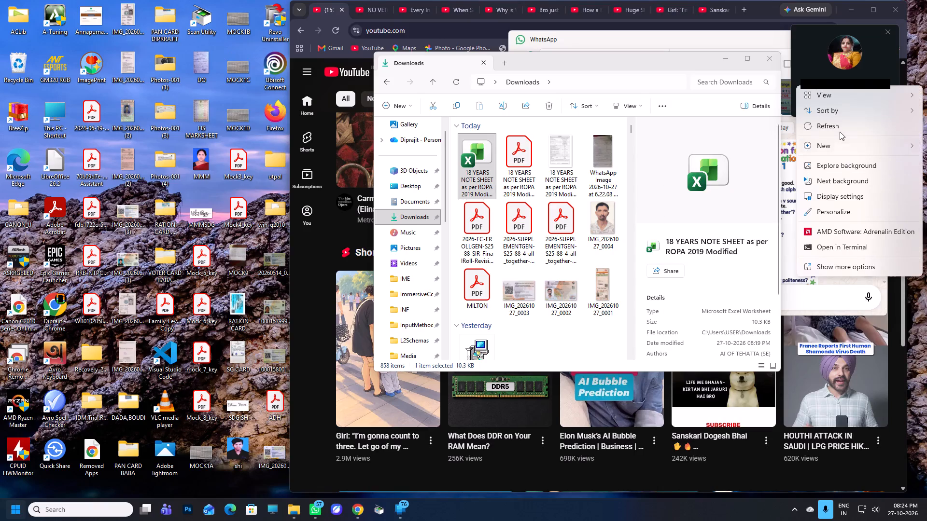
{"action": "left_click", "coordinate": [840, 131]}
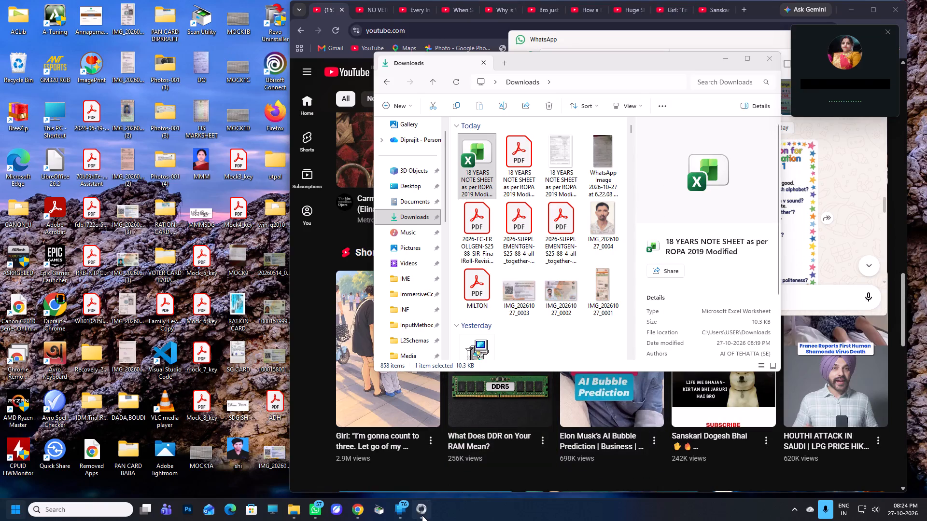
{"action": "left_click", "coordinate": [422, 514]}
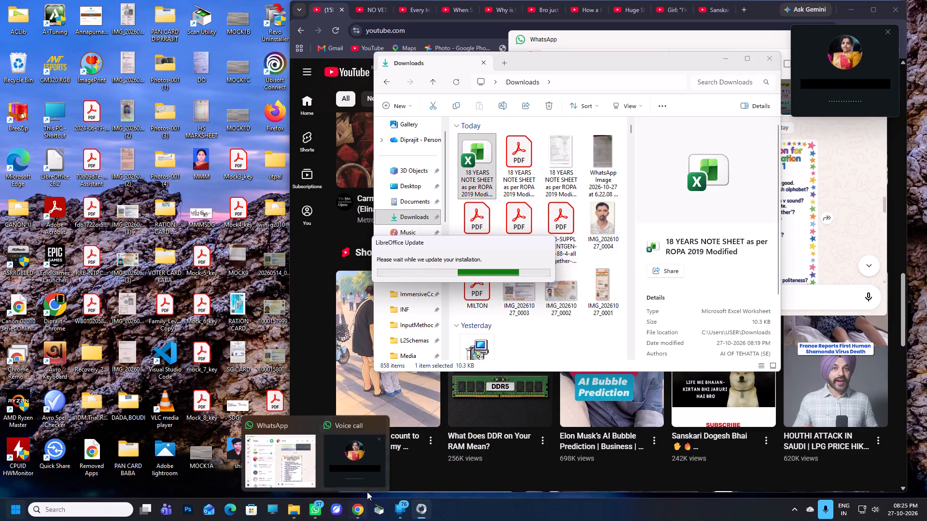
Switch to Chrome and open a new browser tab.
{"action": "left_click", "coordinate": [747, 6]}
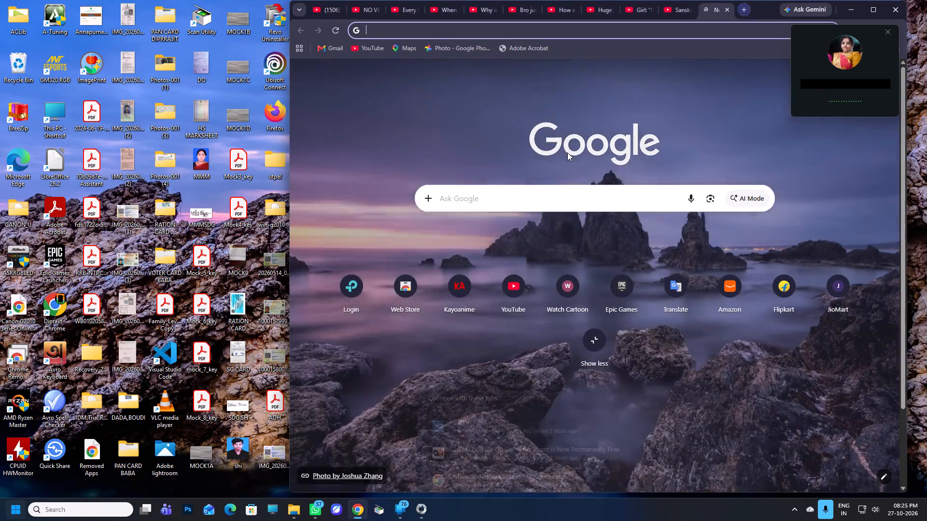
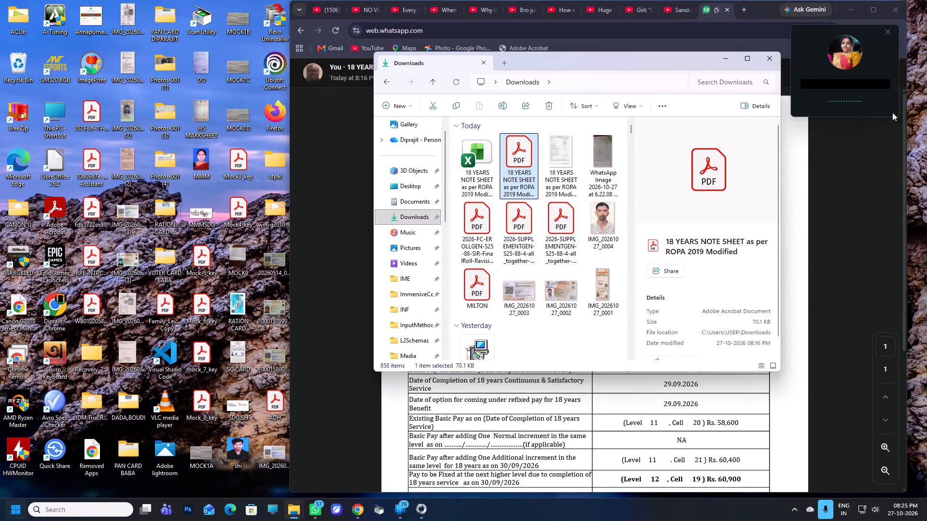
Review the pay entries in the exported 18 YEARS NOTE SHEET PDF and switch to WhatsApp.
{"action": "scroll", "coordinate": [565, 251], "scroll_direction": "down", "scroll_amount": 2}
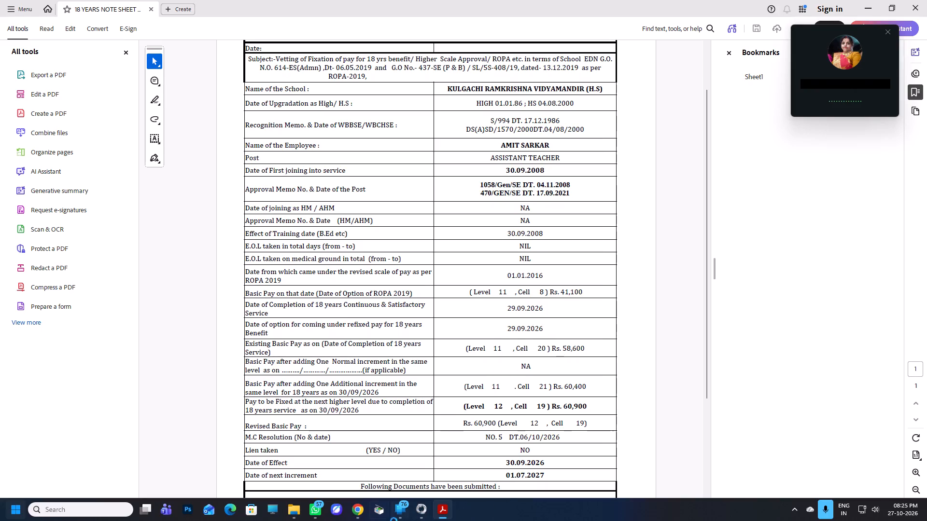
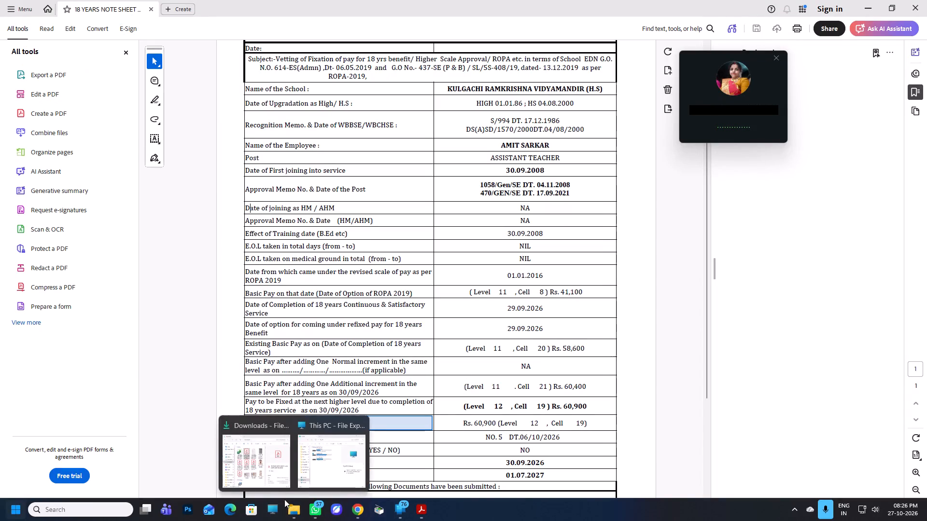
{"action": "left_click", "coordinate": [259, 469]}
{"action": "double_click", "coordinate": [484, 185]}
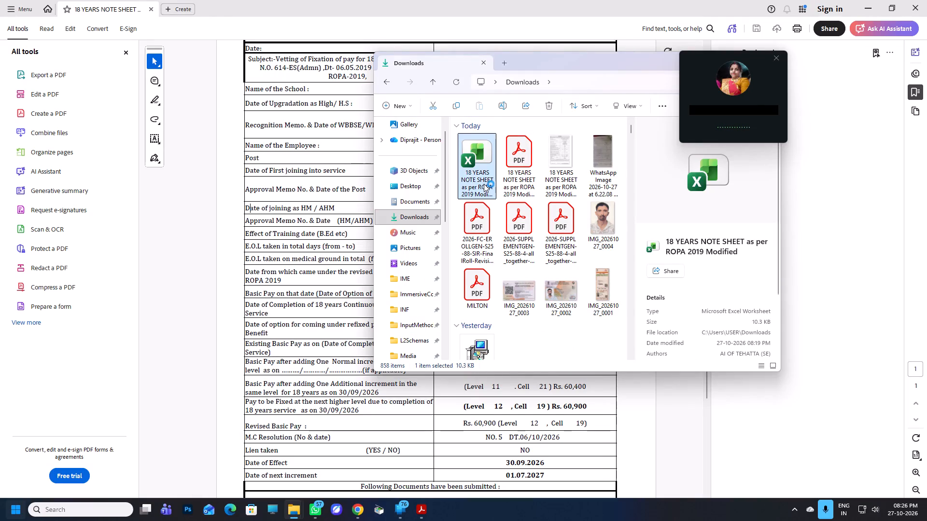
{"action": "right_click", "coordinate": [484, 182]}
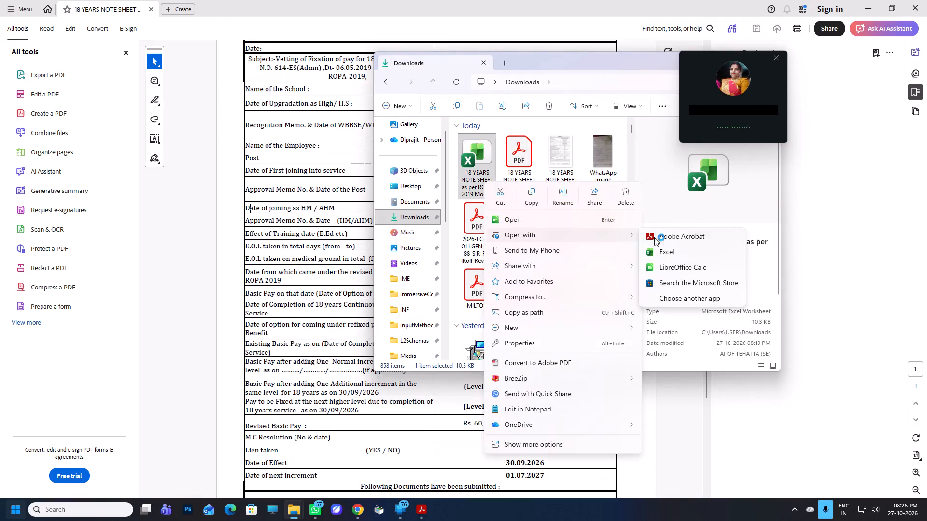
{"action": "left_click", "coordinate": [689, 270]}
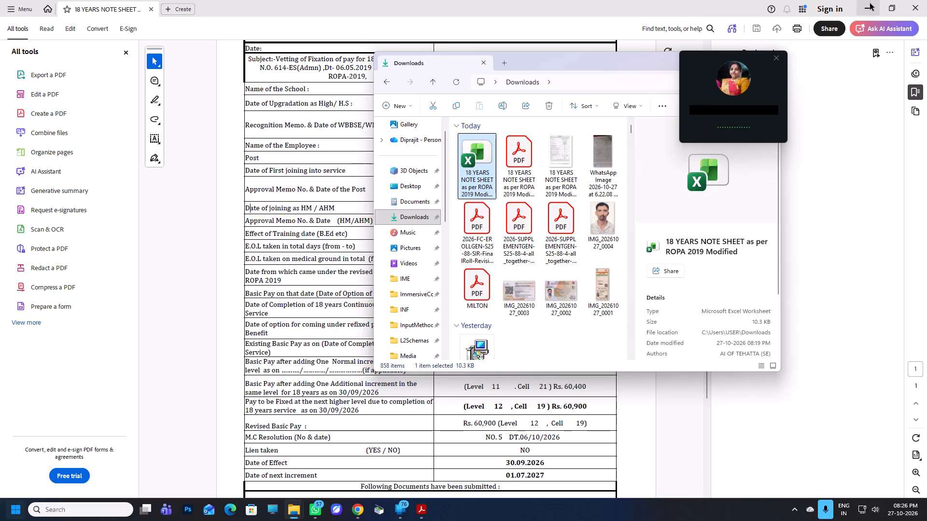
{"action": "left_click", "coordinate": [885, 11]}
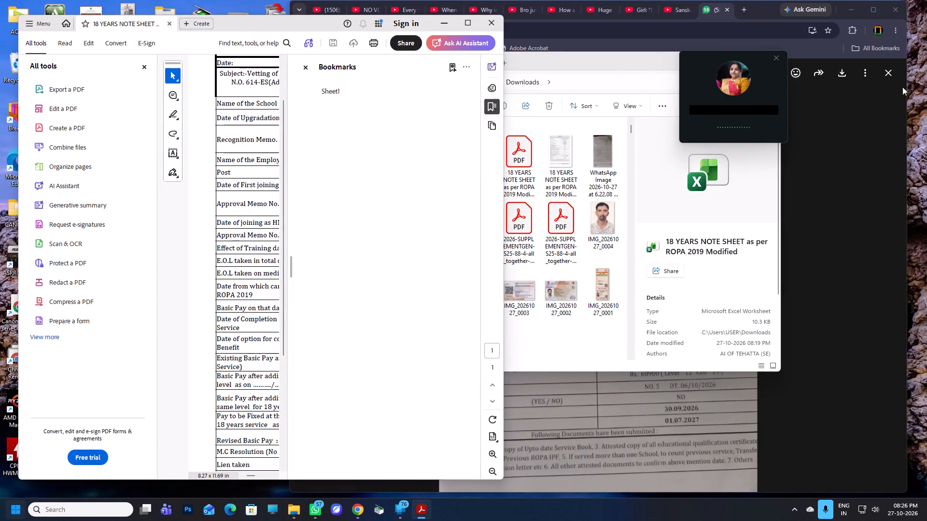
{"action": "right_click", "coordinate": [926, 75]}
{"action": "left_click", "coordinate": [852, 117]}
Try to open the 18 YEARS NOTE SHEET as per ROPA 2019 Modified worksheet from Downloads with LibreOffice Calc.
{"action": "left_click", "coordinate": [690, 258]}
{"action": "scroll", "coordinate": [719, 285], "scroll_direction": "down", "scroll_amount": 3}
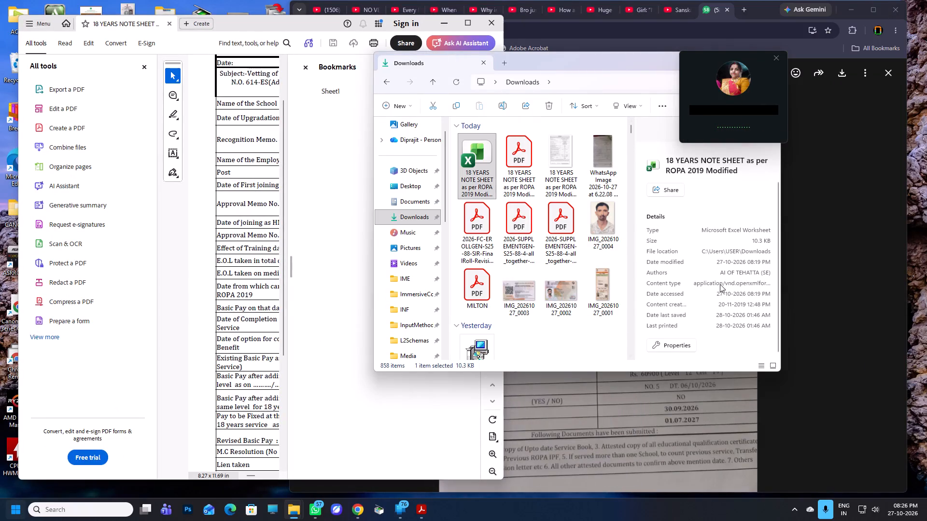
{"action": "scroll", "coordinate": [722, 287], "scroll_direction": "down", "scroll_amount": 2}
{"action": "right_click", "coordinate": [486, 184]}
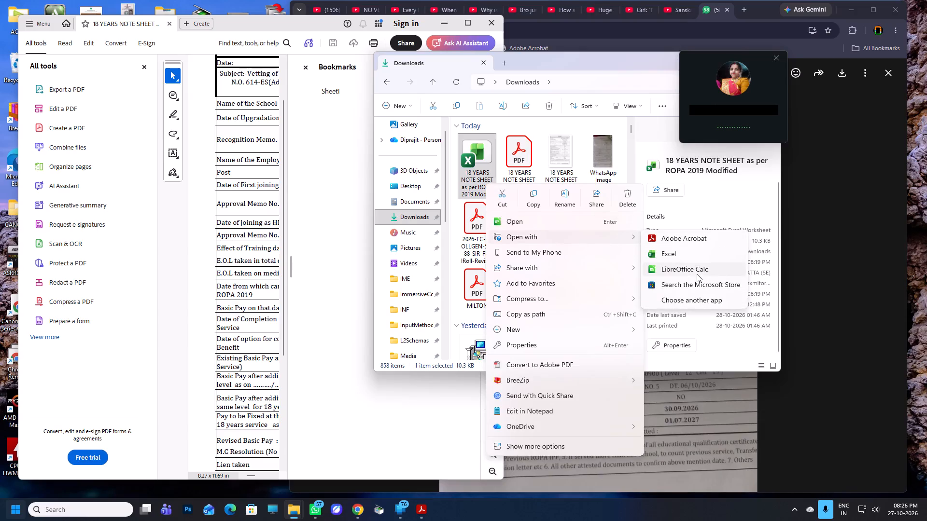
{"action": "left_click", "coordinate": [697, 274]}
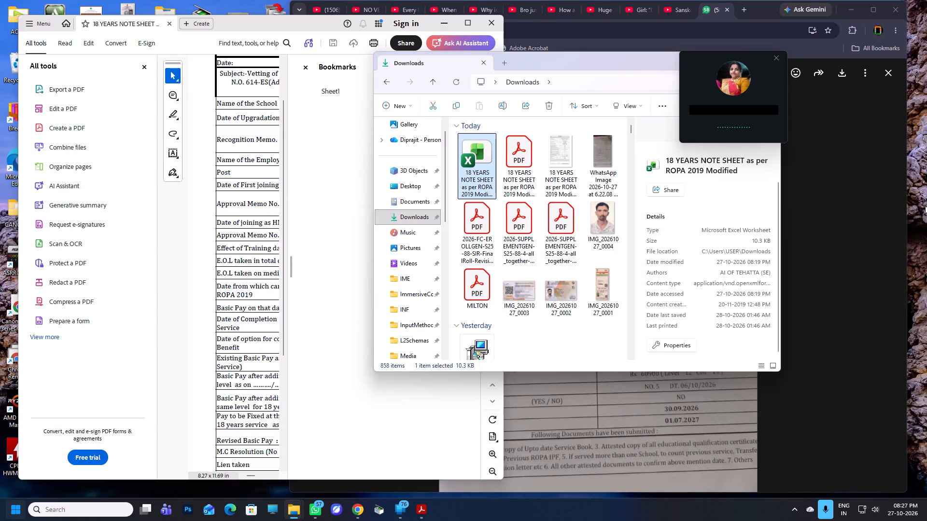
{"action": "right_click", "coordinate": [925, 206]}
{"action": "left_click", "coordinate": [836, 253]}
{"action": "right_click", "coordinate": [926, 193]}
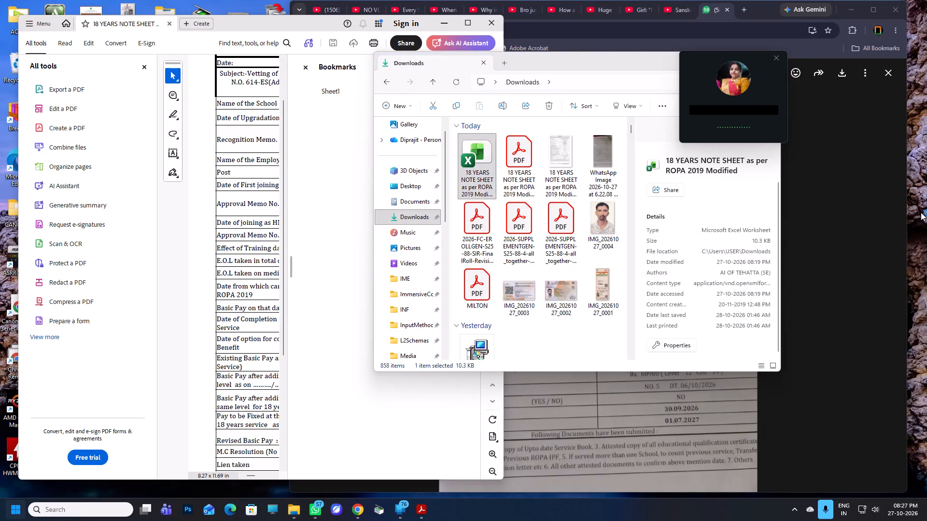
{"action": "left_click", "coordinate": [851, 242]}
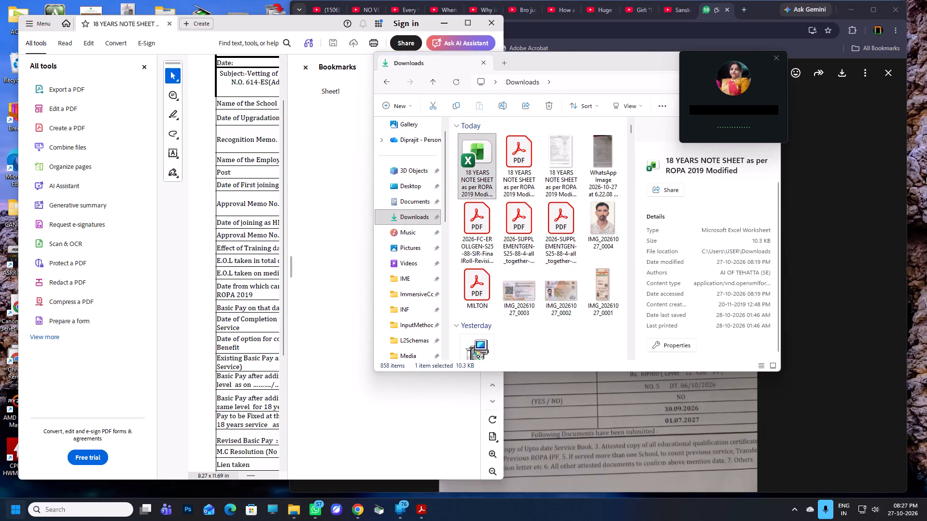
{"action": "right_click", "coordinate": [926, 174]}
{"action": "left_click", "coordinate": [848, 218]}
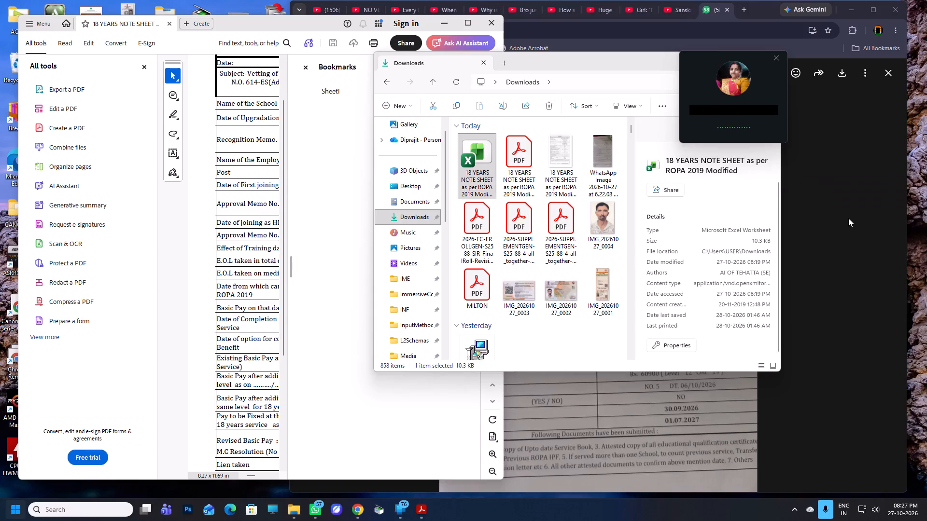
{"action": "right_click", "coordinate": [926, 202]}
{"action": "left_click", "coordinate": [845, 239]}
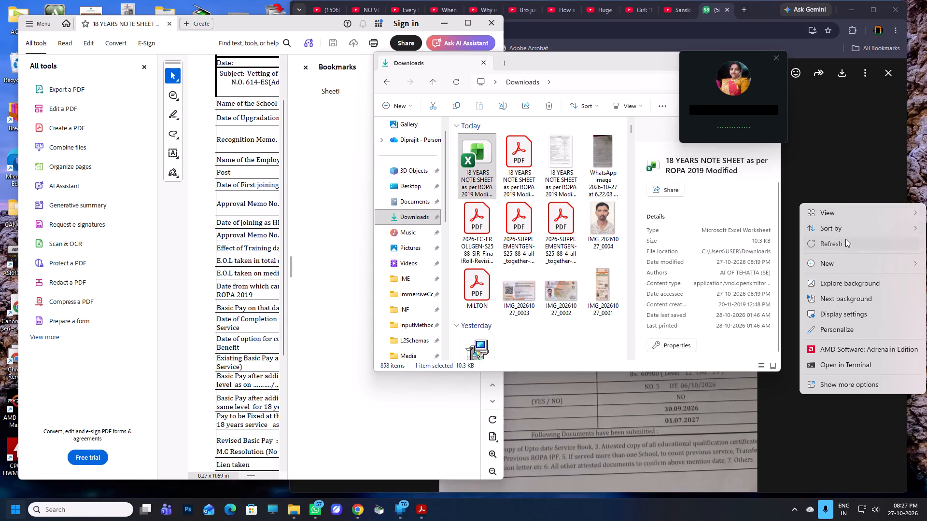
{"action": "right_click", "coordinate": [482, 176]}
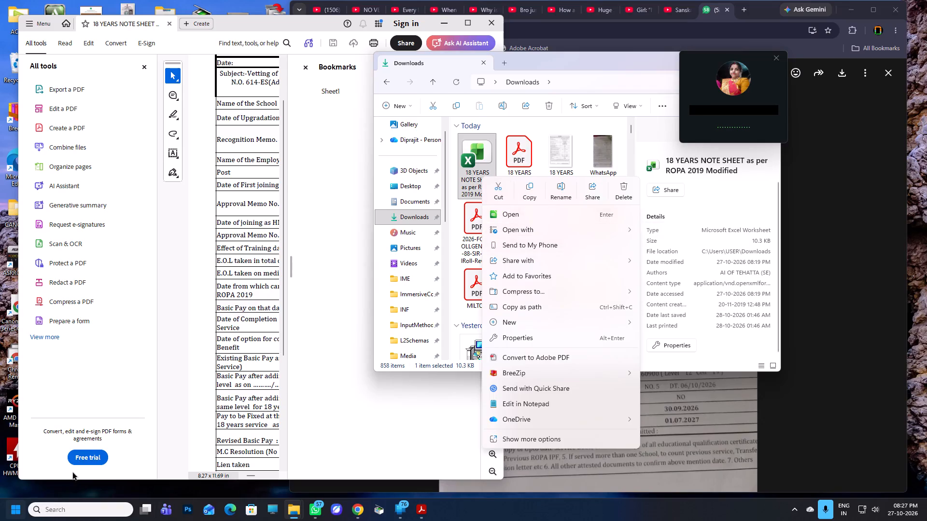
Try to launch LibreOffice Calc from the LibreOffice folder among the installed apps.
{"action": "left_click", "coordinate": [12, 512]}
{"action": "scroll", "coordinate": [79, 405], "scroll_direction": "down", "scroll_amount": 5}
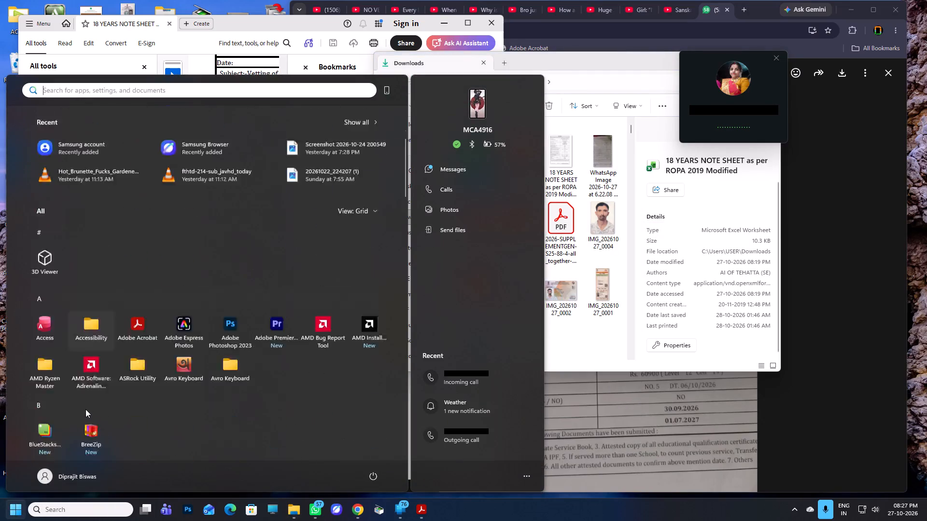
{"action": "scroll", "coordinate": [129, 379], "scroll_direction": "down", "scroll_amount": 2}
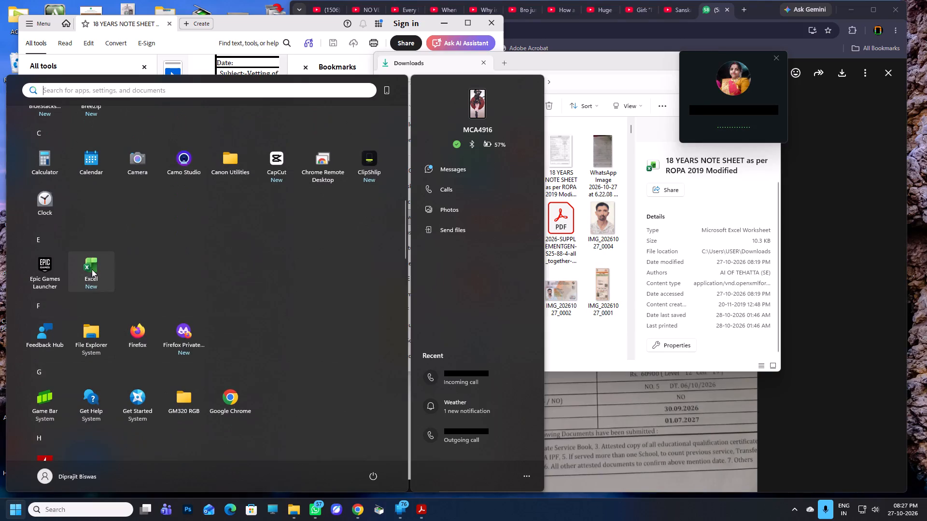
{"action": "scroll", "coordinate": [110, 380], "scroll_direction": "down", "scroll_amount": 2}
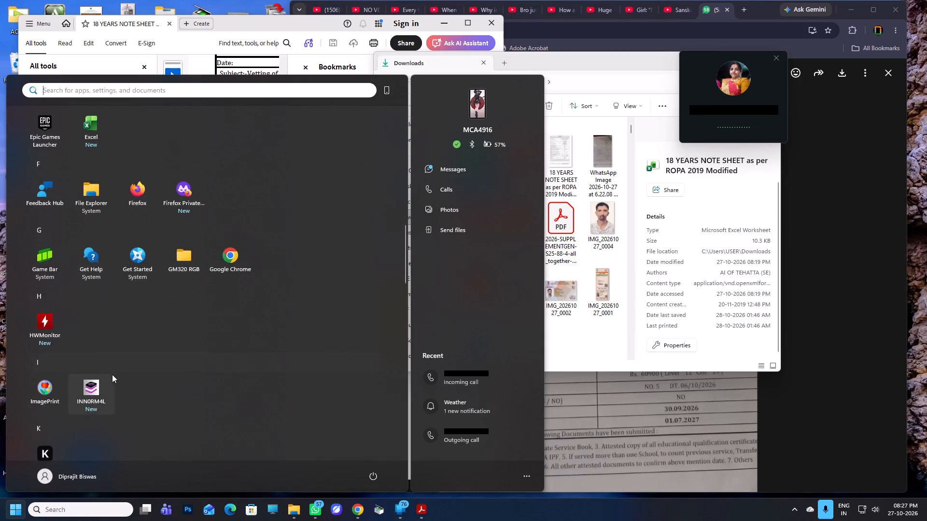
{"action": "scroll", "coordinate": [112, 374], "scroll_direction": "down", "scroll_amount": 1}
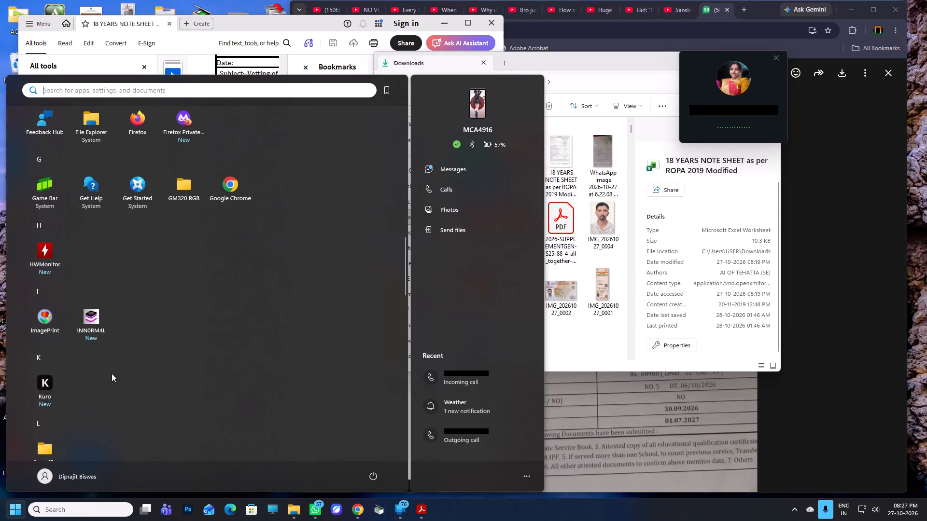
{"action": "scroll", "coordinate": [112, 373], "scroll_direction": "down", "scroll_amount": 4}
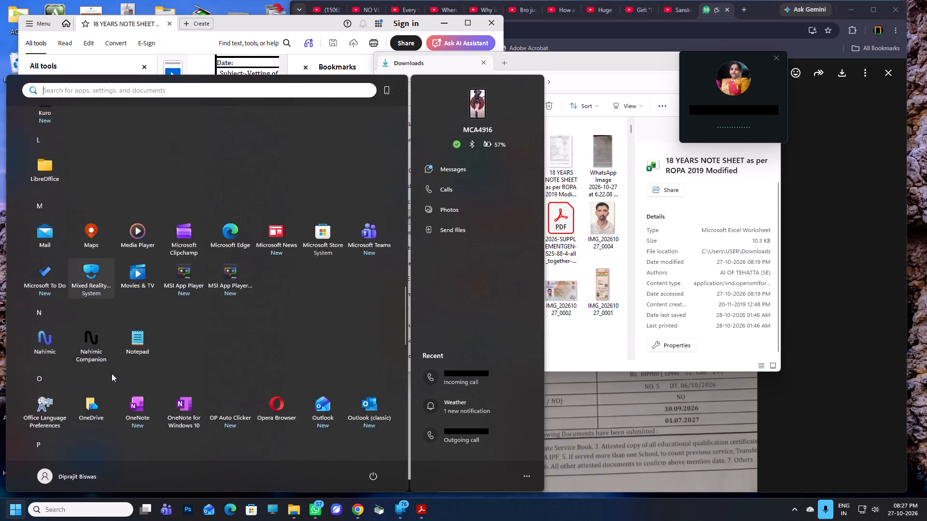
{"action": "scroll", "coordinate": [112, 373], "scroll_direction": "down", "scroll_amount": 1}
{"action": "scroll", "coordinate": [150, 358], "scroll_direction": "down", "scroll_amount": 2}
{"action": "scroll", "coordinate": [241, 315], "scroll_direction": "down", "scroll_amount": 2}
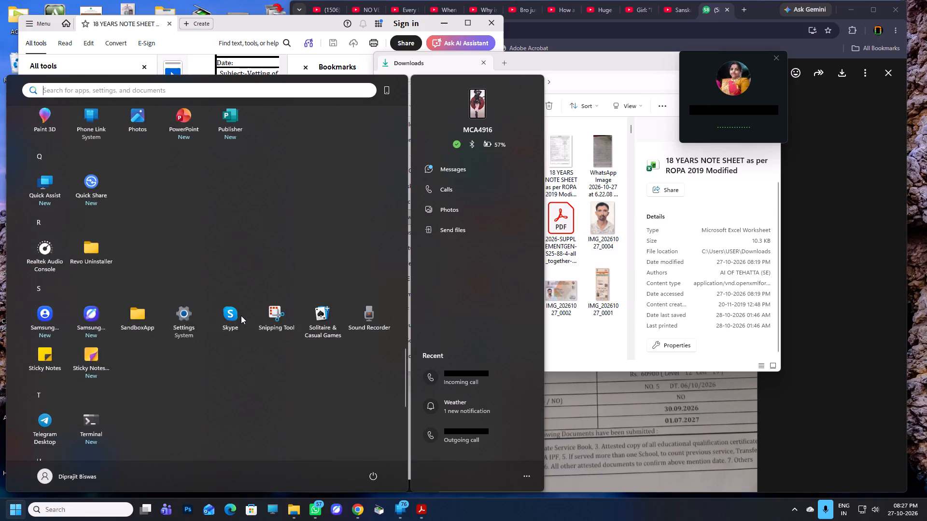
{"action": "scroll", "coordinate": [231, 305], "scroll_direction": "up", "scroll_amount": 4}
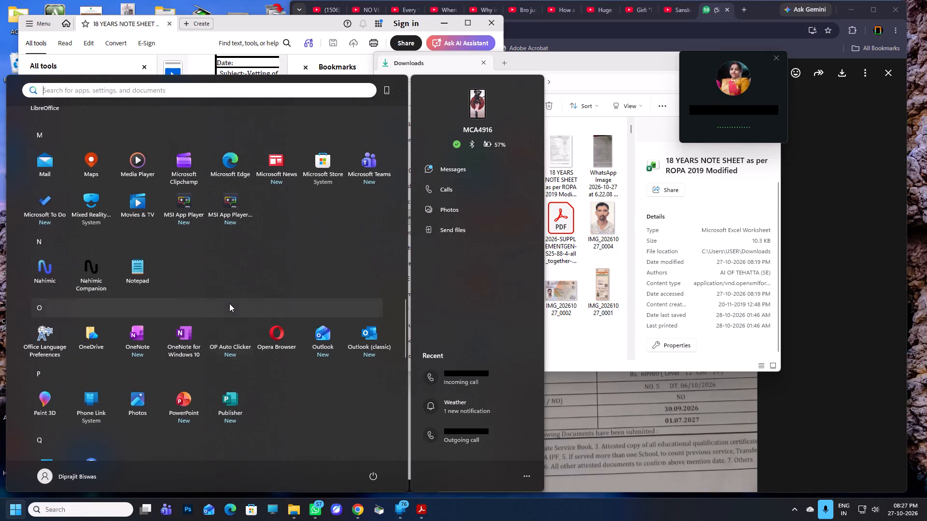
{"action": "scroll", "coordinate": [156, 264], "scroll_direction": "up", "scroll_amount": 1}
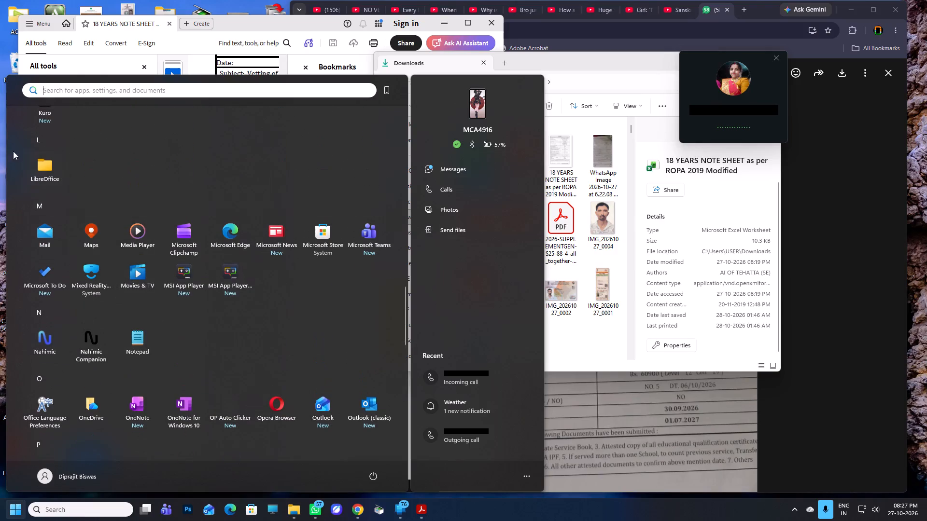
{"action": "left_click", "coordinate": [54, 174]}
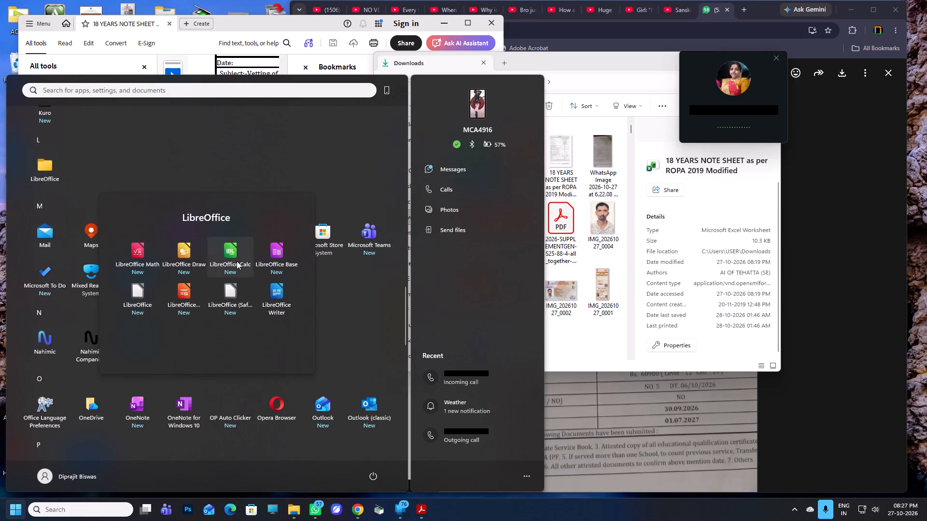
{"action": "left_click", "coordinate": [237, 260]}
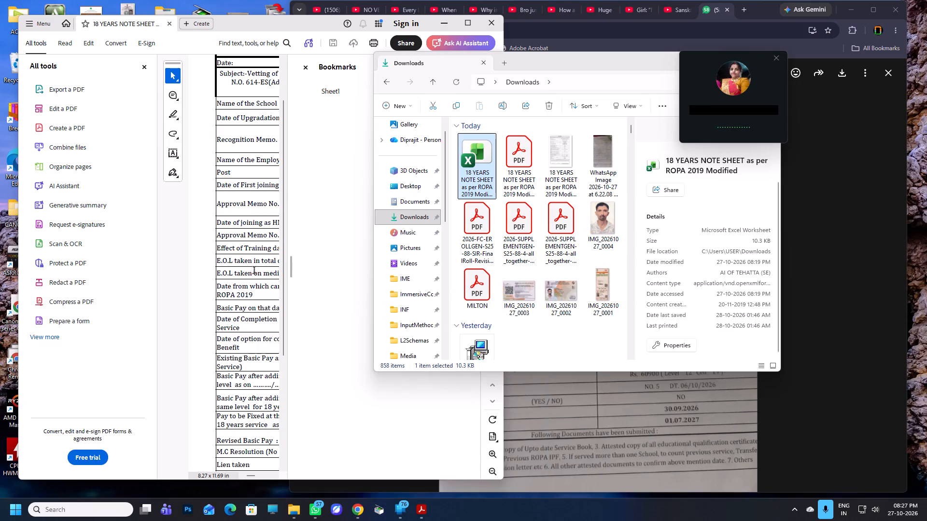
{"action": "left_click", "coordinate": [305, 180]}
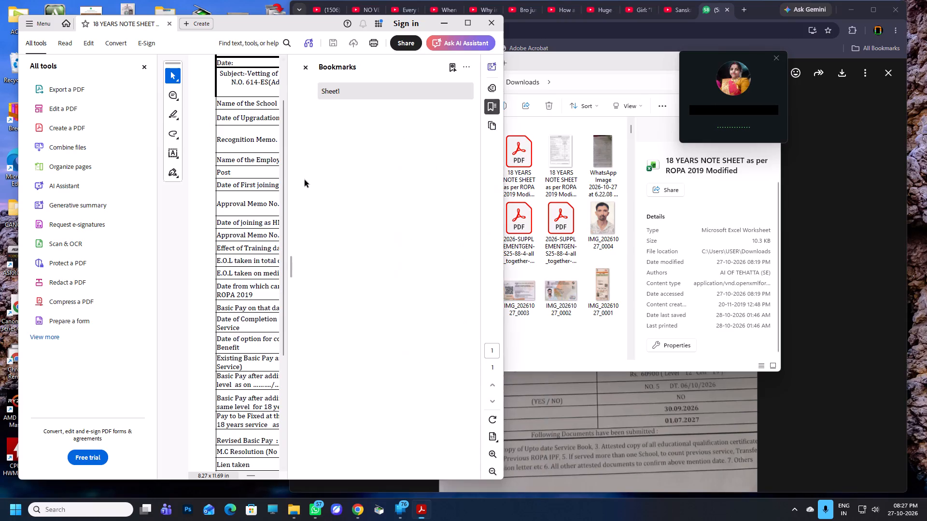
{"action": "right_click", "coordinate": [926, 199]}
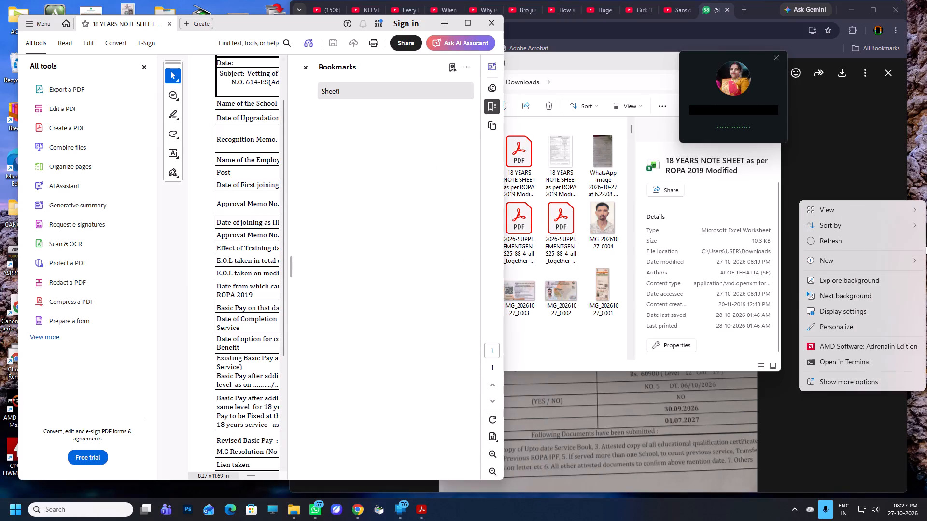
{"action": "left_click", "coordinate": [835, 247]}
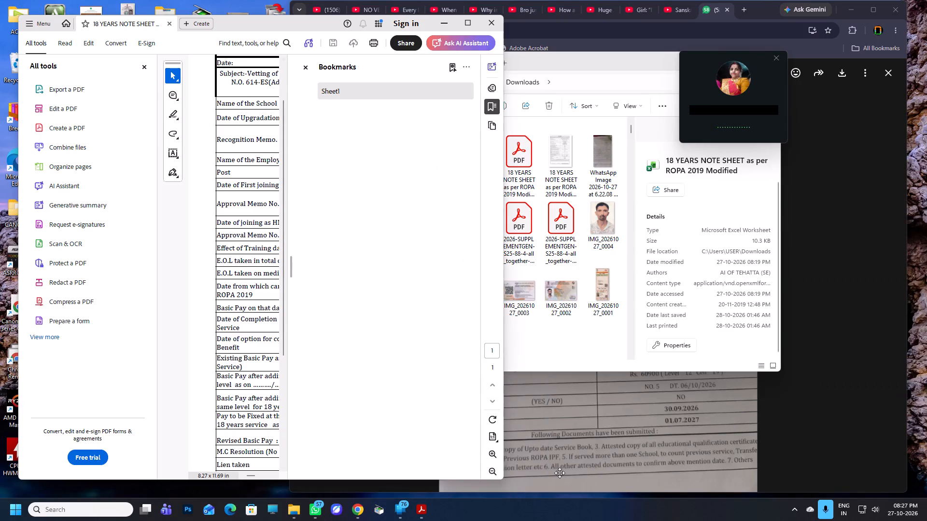
Try to open the 18 YEARS NOTE SHEET spreadsheet from the recently used files.
{"action": "left_click", "coordinate": [19, 514]}
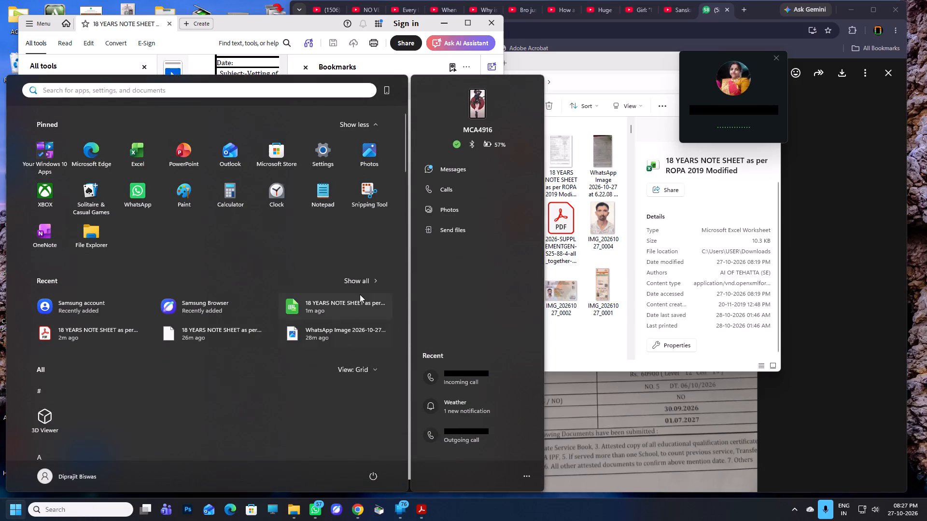
{"action": "left_click", "coordinate": [355, 300]}
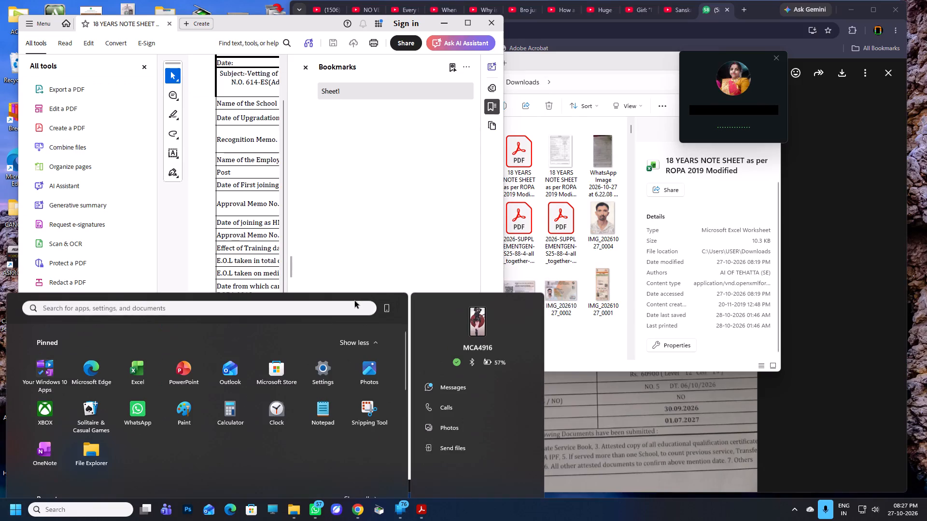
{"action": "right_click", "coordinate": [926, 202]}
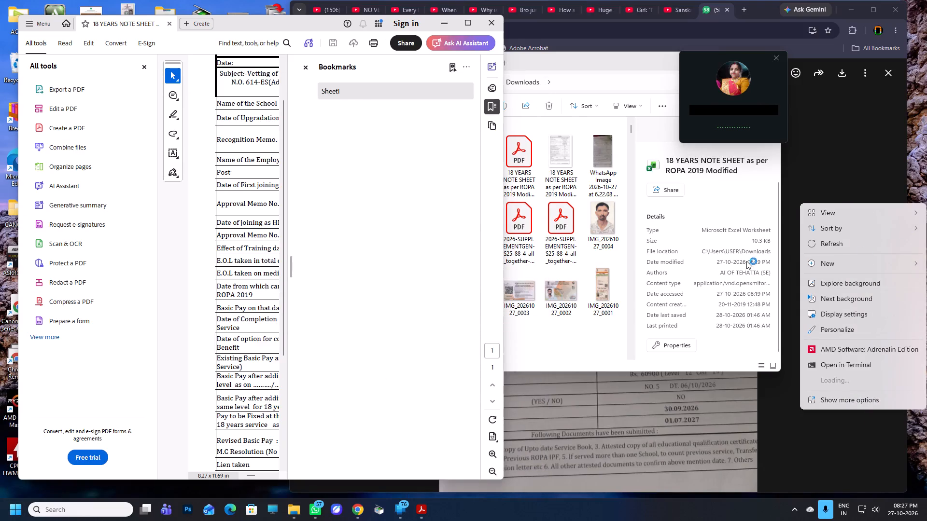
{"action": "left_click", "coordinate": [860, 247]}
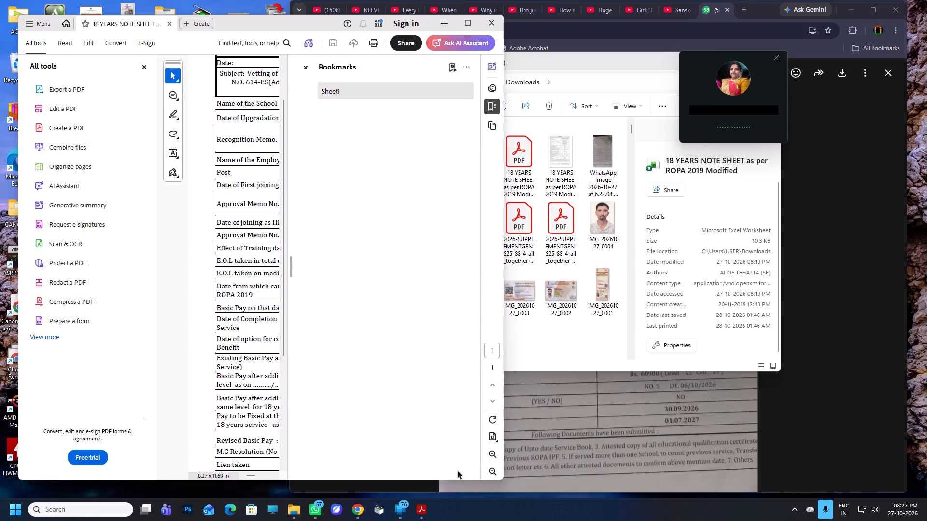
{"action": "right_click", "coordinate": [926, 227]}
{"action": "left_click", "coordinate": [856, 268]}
Find the LibreOffice folder in the alphabetical list of installed apps.
{"action": "left_click", "coordinate": [5, 517]}
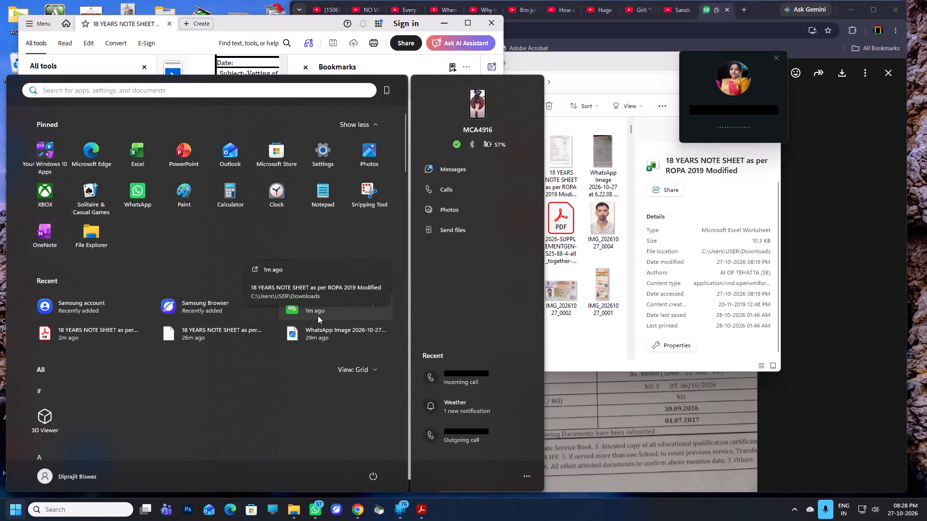
{"action": "scroll", "coordinate": [234, 375], "scroll_direction": "down", "scroll_amount": 7}
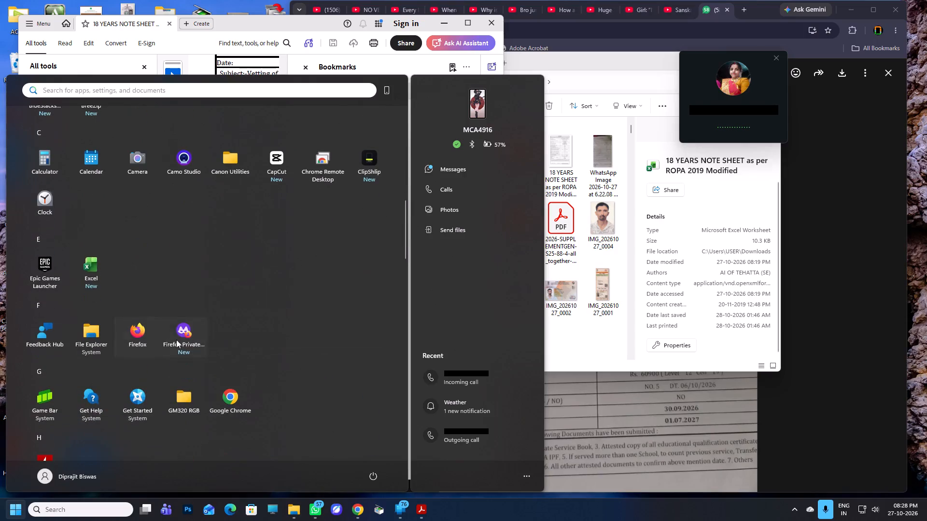
{"action": "scroll", "coordinate": [213, 315], "scroll_direction": "down", "scroll_amount": 3}
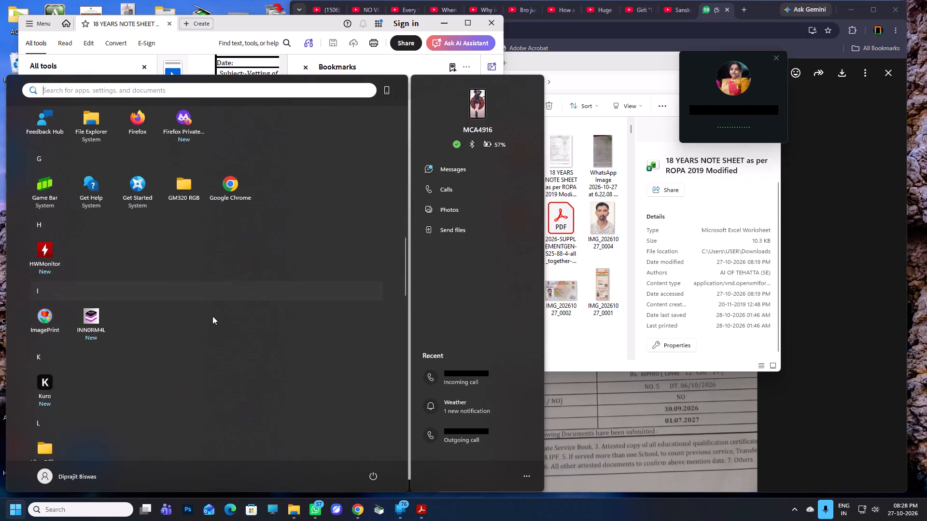
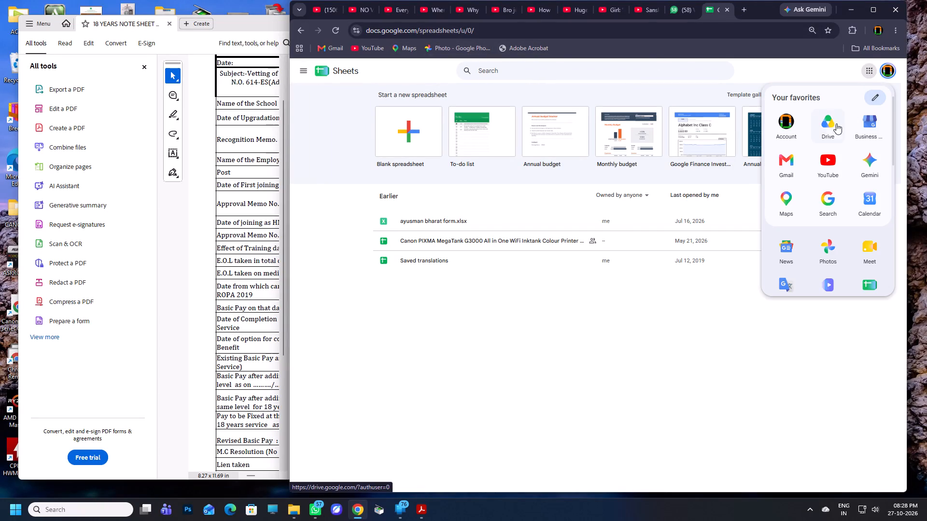
Open Google Drive from the Google Sheets home page, and return to the Sheets home page.
{"action": "left_click", "coordinate": [824, 131]}
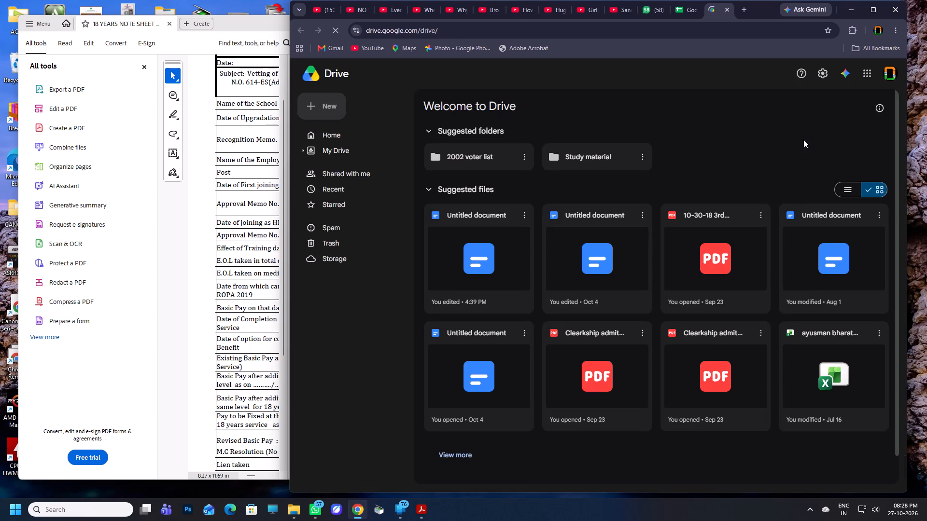
{"action": "left_click", "coordinate": [689, 12]}
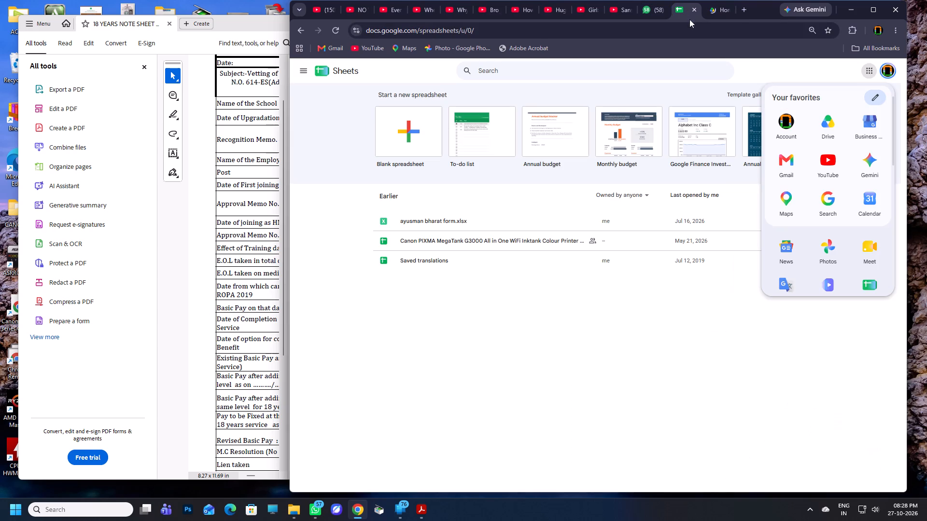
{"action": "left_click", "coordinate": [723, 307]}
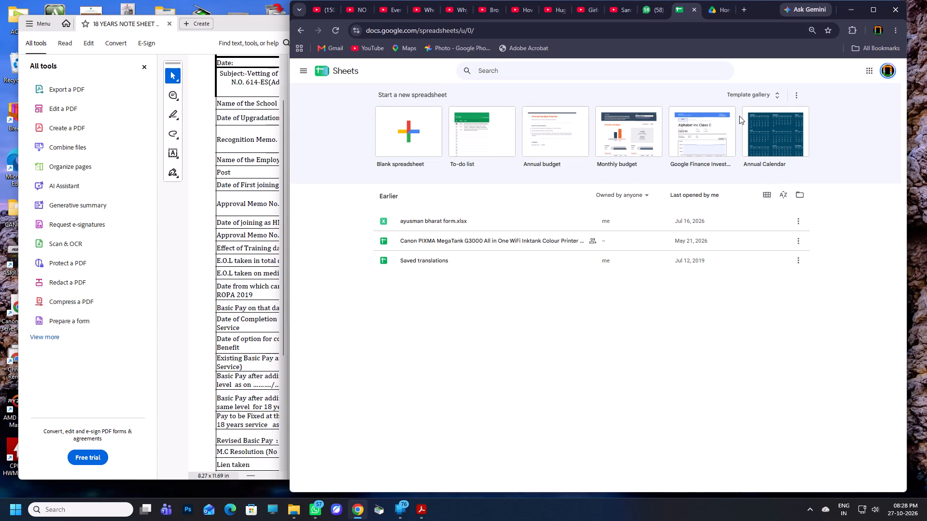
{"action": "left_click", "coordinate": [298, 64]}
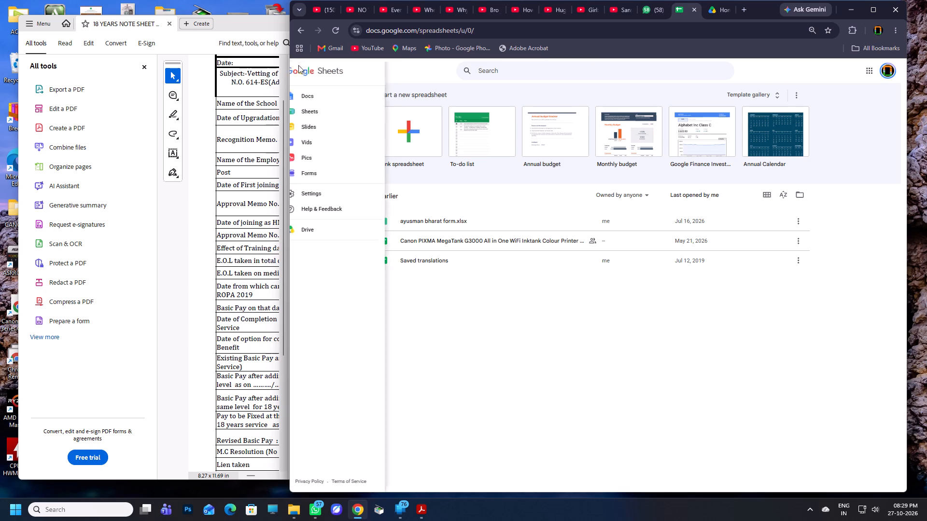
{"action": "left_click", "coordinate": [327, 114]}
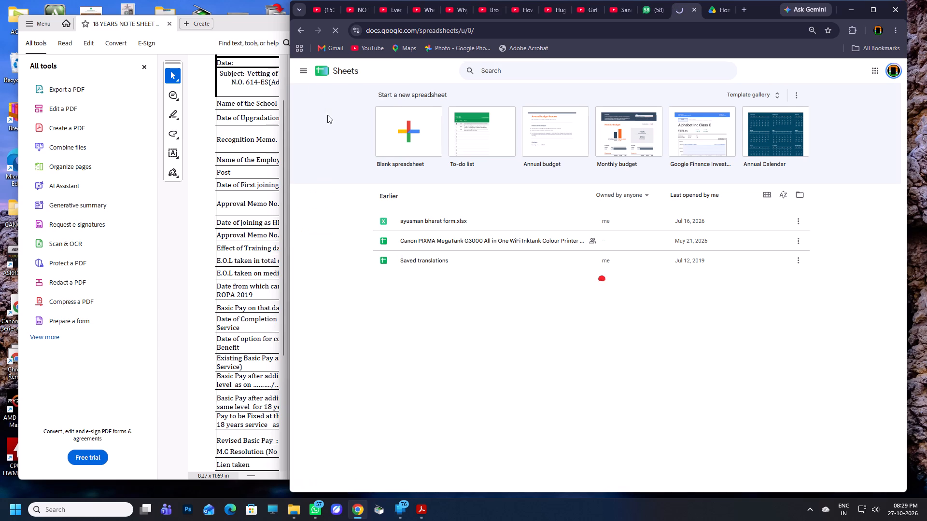
Upload the 18 YEARS NOTE SHEET as per ROPA 2019 Modified worksheet from Downloads to Google Drive.
{"action": "left_click", "coordinate": [727, 6]}
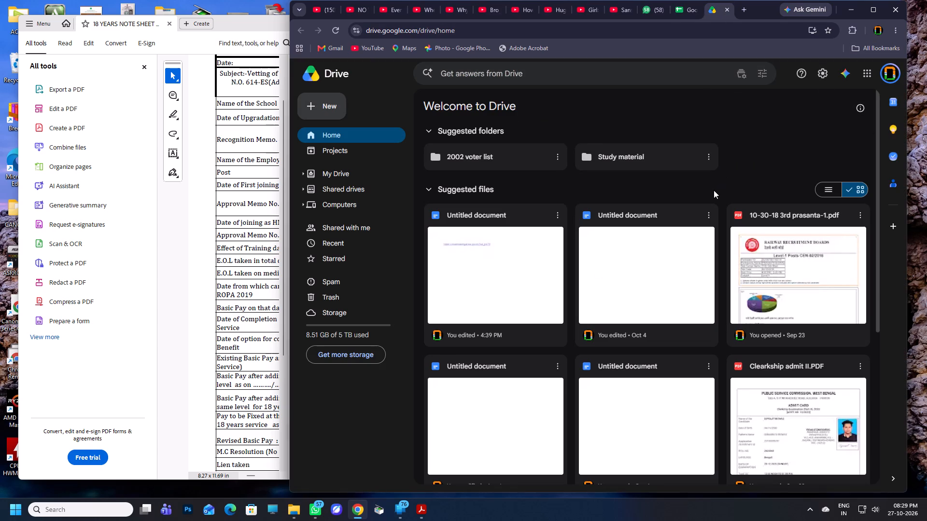
{"action": "left_click", "coordinate": [293, 509]}
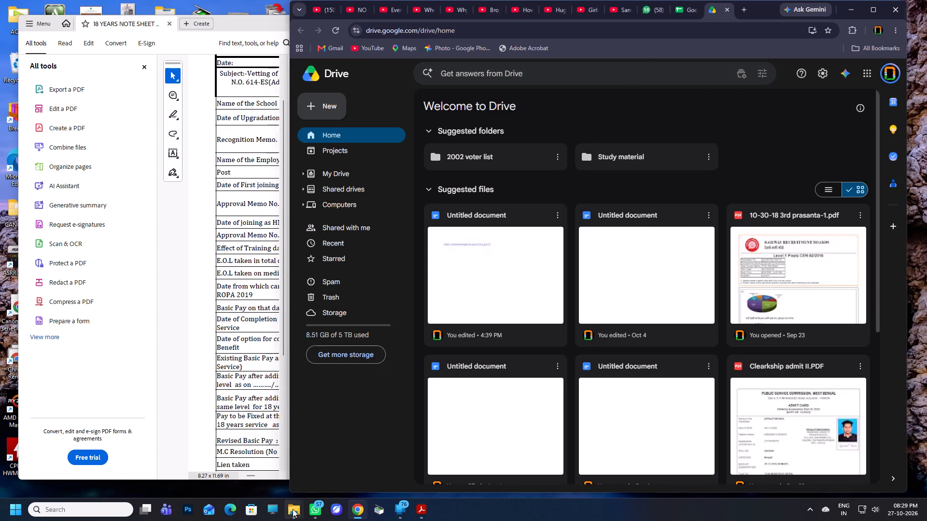
{"action": "left_click", "coordinate": [259, 456]}
{"action": "left_click_drag", "start_coordinate": [485, 156], "coordinate": [490, 159]}
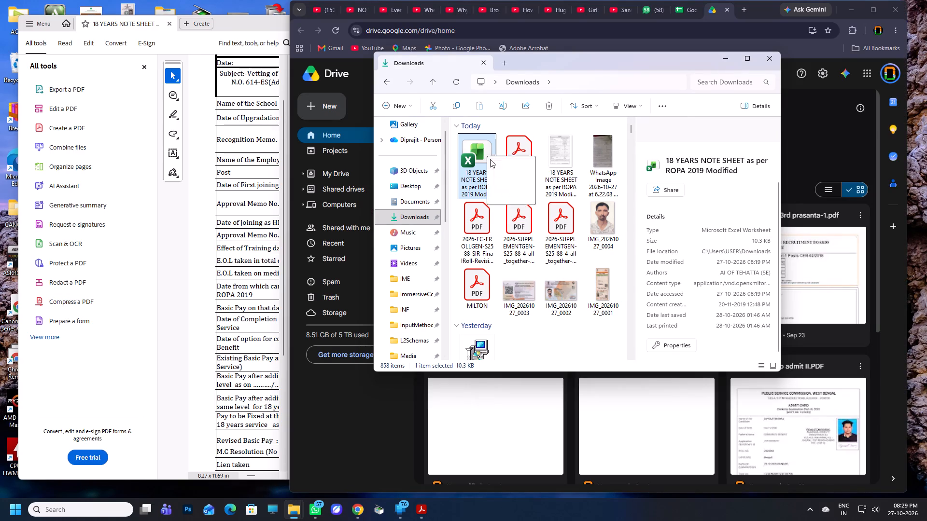
{"action": "left_click_drag", "start_coordinate": [490, 159], "coordinate": [791, 172]}
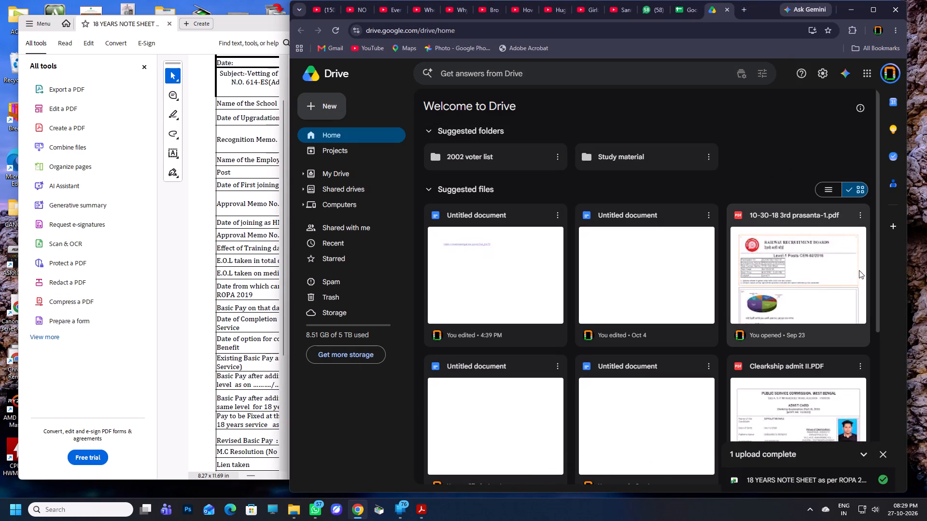
Refresh the Google Sheets file list and open the uploaded 18 YEARS NOTE SHEET as per ROPA 2019 Modified.xlsx.
{"action": "left_click", "coordinate": [687, 4]}
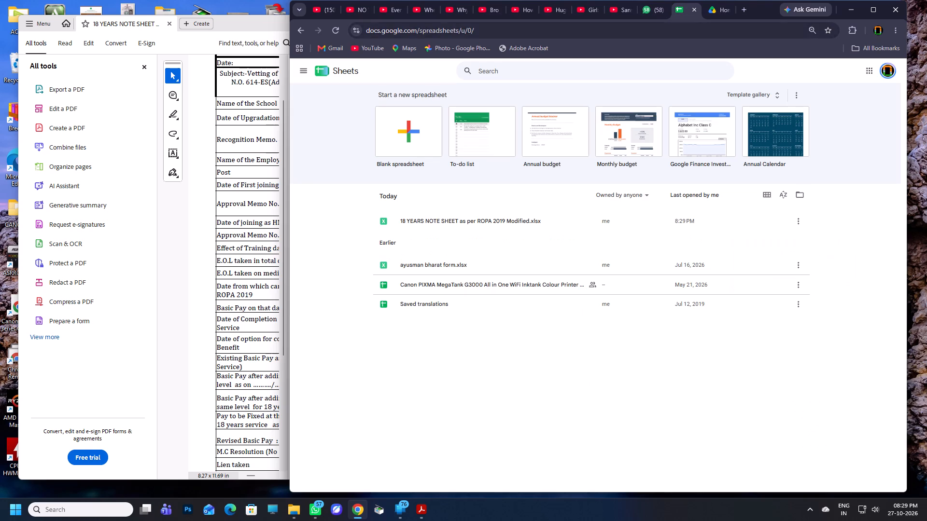
{"action": "left_click", "coordinate": [332, 32]}
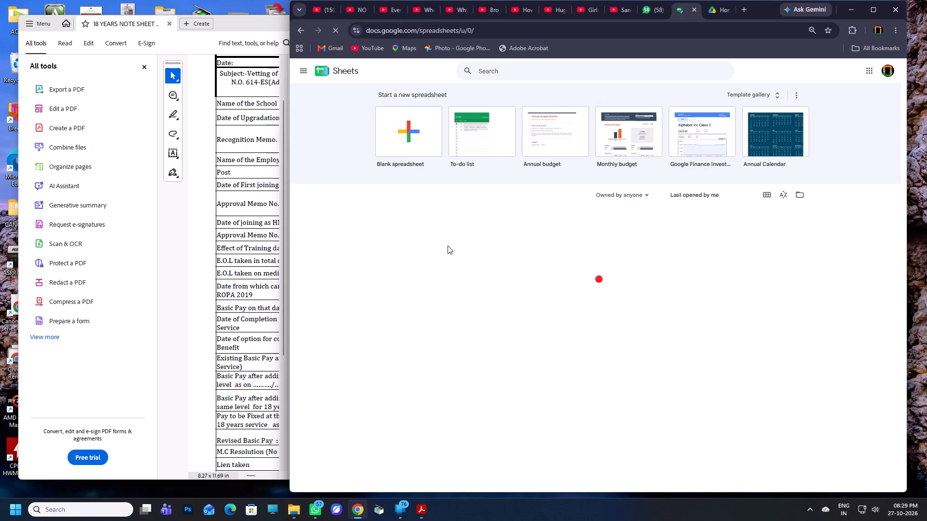
{"action": "left_click", "coordinate": [423, 216]}
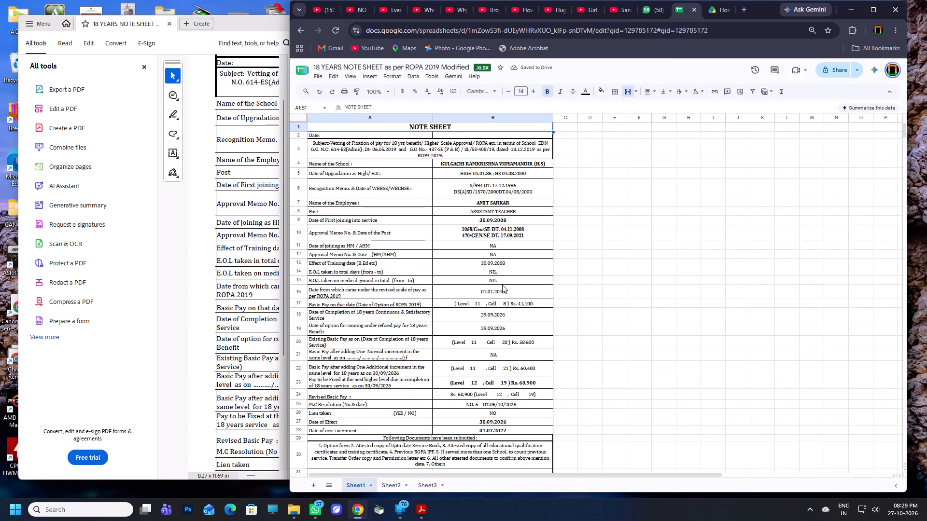
Open the date of option for coming under refixed pay for 18 years benefit for editing.
{"action": "left_click", "coordinate": [487, 327]}
{"action": "double_click", "coordinate": [487, 327]}
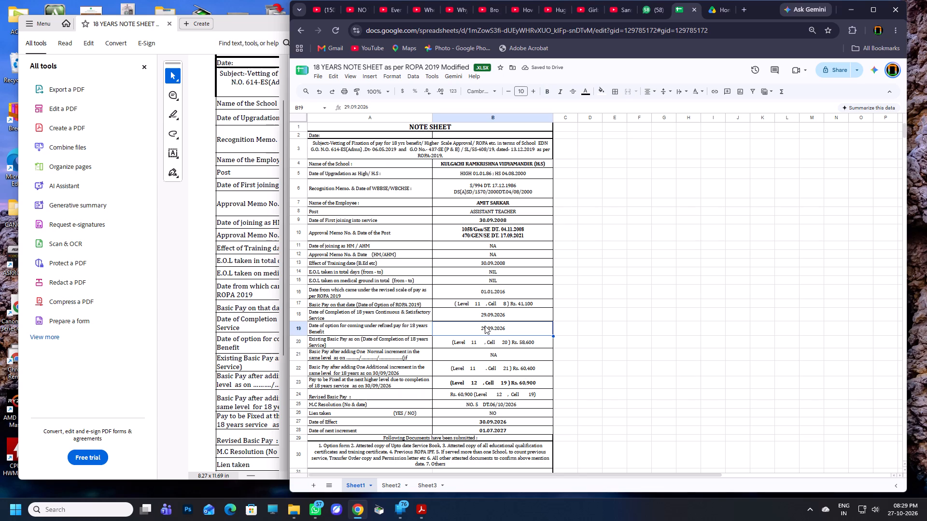
Change the date of option for coming under refixed pay for 18 years benefit to 30.09.2026.
{"action": "double_click", "coordinate": [486, 327]}
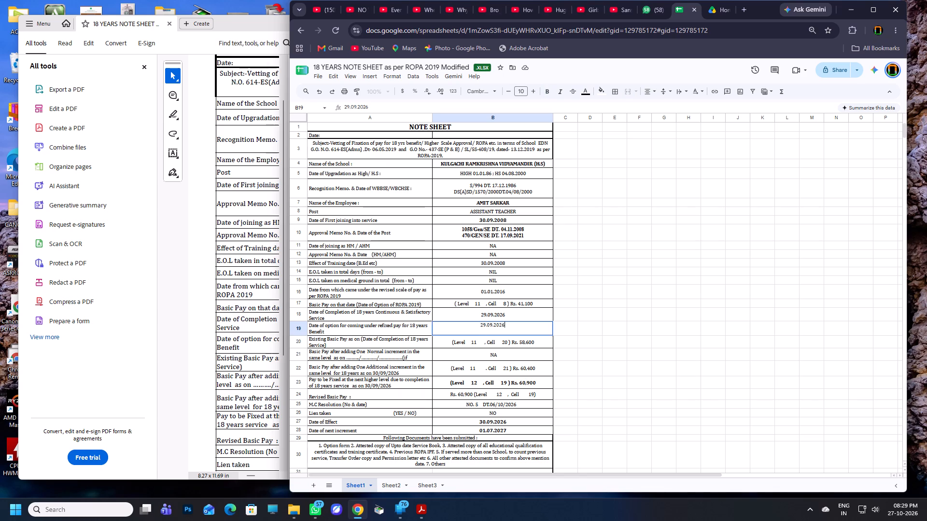
{"action": "key", "text": "Left"}
{"action": "key", "text": "Left"}
{"action": "key", "text": "Left"}
{"action": "key", "text": "Left"}
{"action": "key", "text": "Left"}
{"action": "key", "text": "Left"}
{"action": "key", "text": "Left"}
{"action": "key", "text": "BackSpace"}
{"action": "key", "text": "BackSpace"}
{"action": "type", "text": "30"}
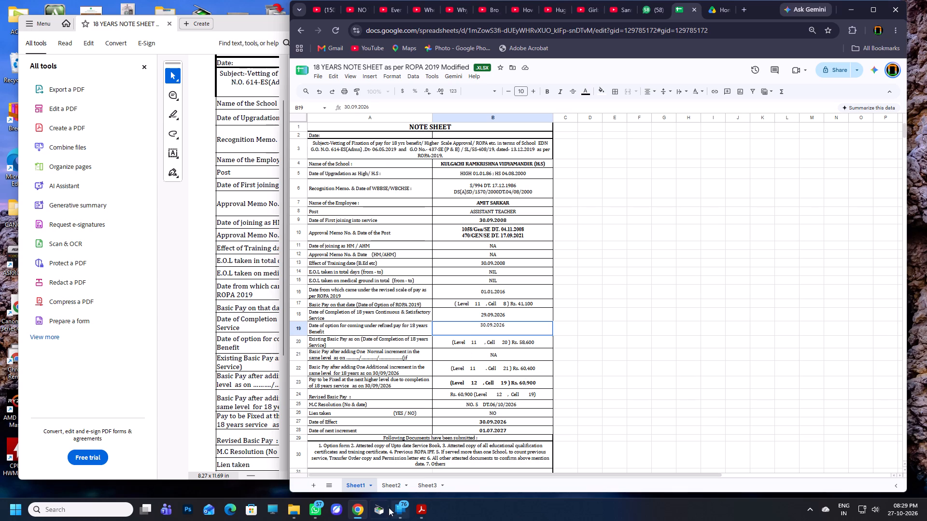
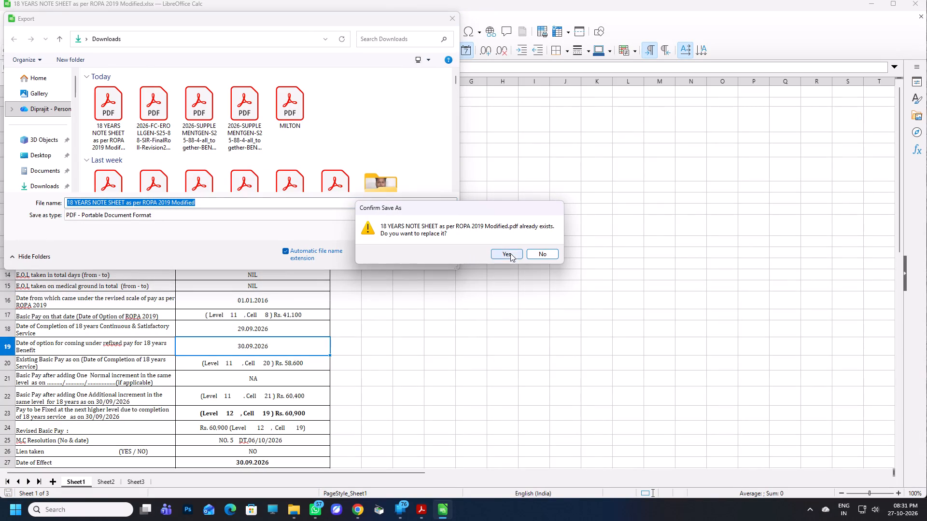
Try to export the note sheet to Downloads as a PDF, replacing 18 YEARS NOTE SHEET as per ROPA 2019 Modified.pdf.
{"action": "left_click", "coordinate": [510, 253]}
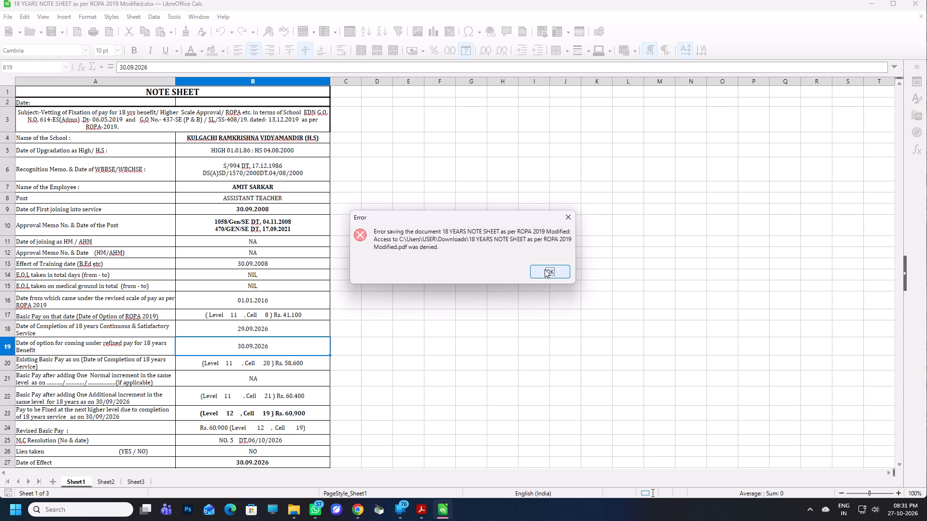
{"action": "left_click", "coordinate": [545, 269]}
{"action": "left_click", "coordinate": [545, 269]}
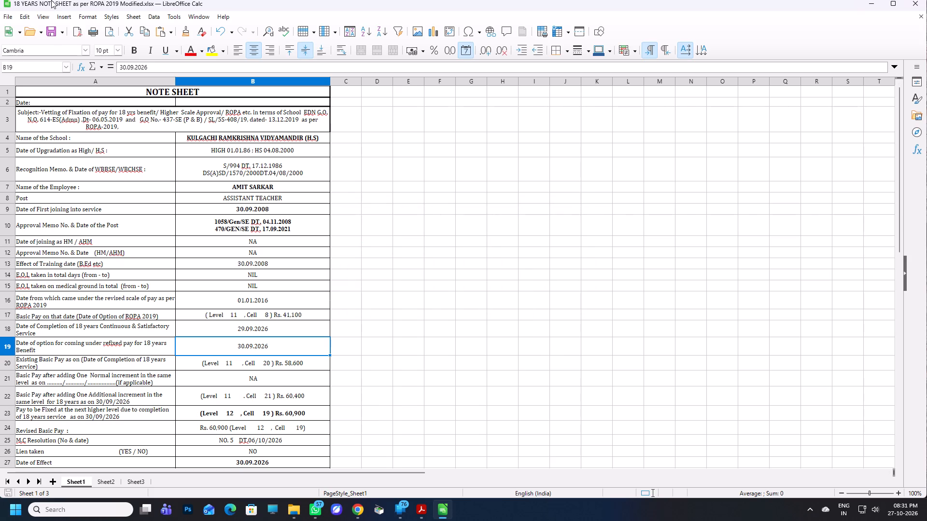
Save the 18 YEARS NOTE SHEET as per ROPA 2019 Modified.xlsx workbook.
{"action": "left_click", "coordinate": [58, 33]}
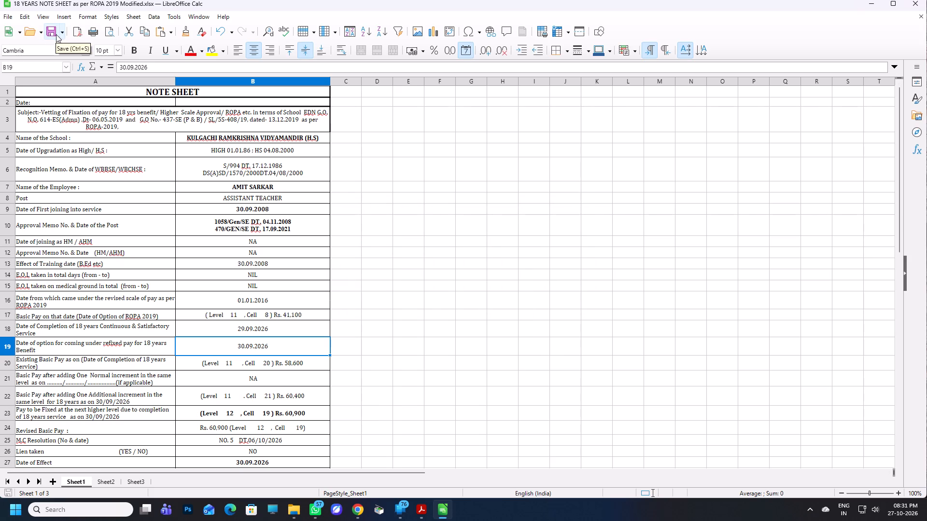
{"action": "double_click", "coordinate": [54, 29]}
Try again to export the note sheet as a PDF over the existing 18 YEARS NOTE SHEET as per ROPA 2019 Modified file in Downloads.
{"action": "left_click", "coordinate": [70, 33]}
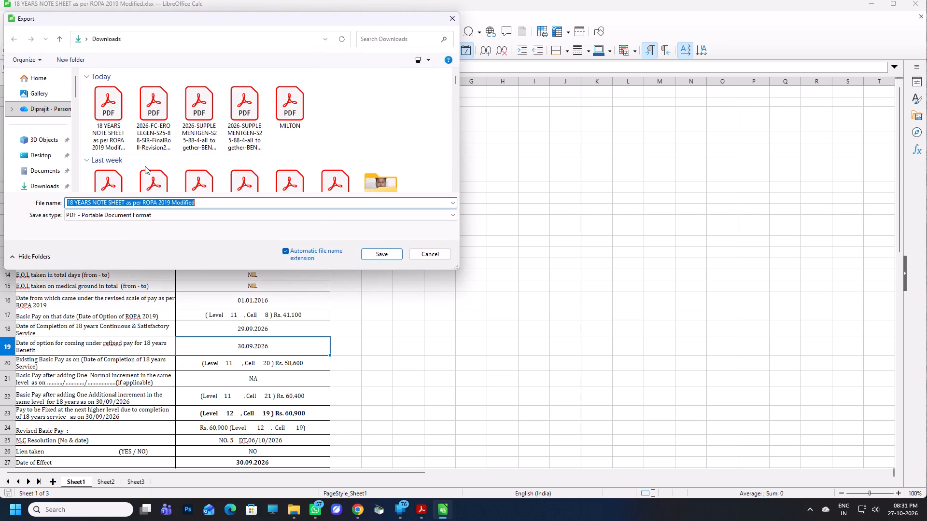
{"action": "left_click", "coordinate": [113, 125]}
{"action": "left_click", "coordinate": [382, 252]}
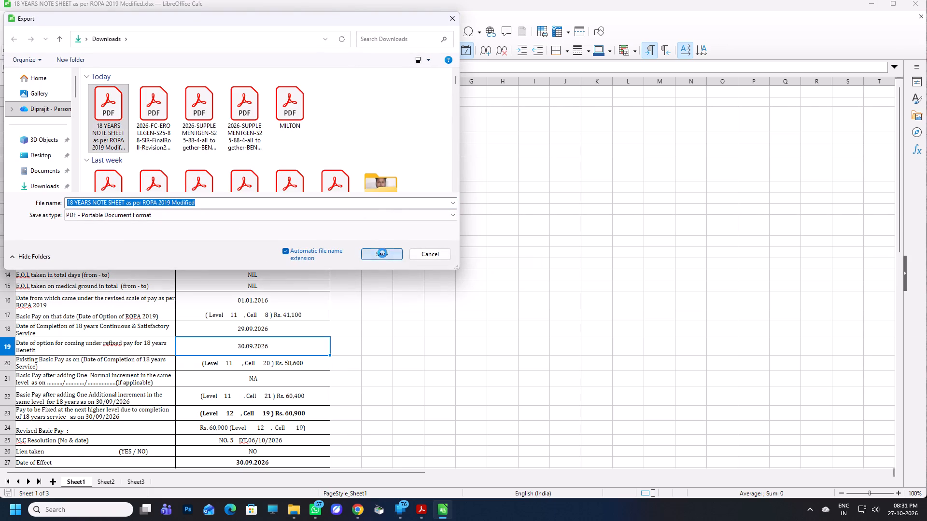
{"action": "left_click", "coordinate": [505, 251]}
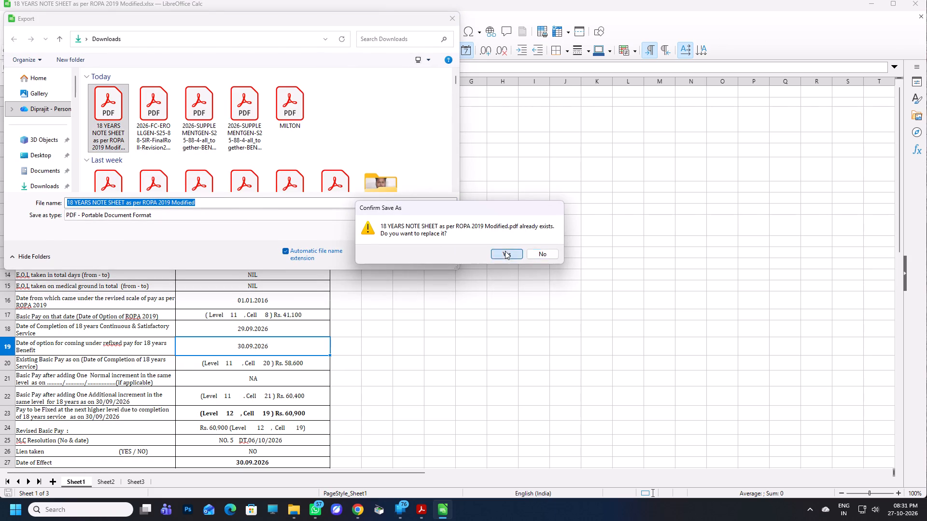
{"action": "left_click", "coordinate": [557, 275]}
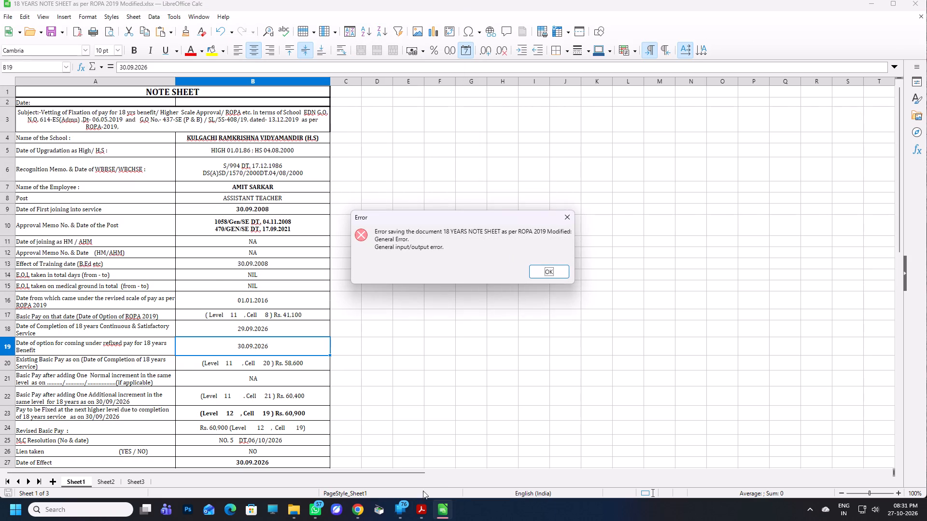
Switch to Adobe Acrobat, close the open note sheet PDF, and return to the workbook in LibreOffice Calc.
{"action": "left_click", "coordinate": [417, 513]}
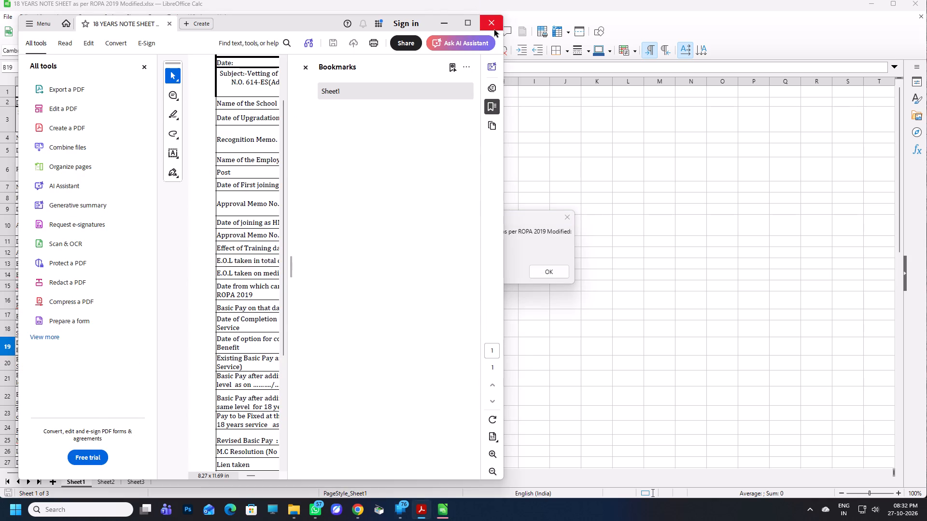
{"action": "left_click", "coordinate": [494, 28]}
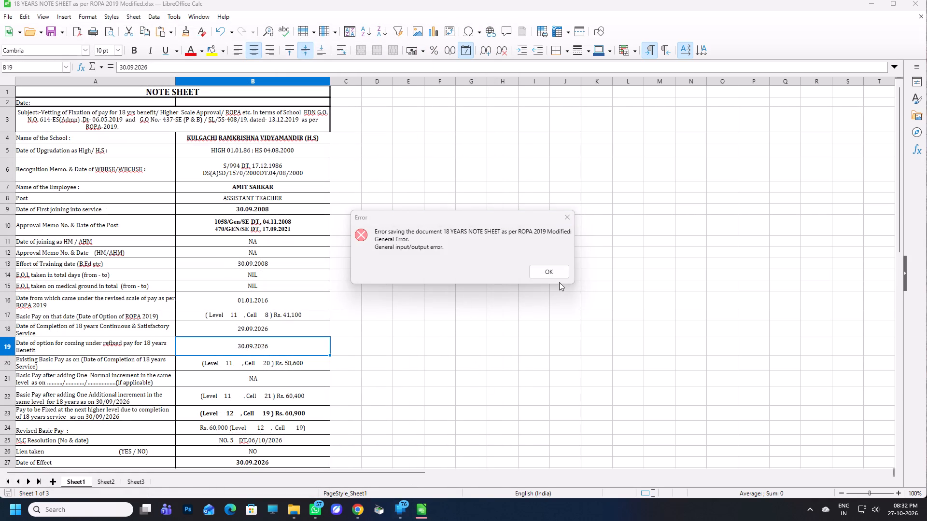
{"action": "left_click", "coordinate": [558, 273]}
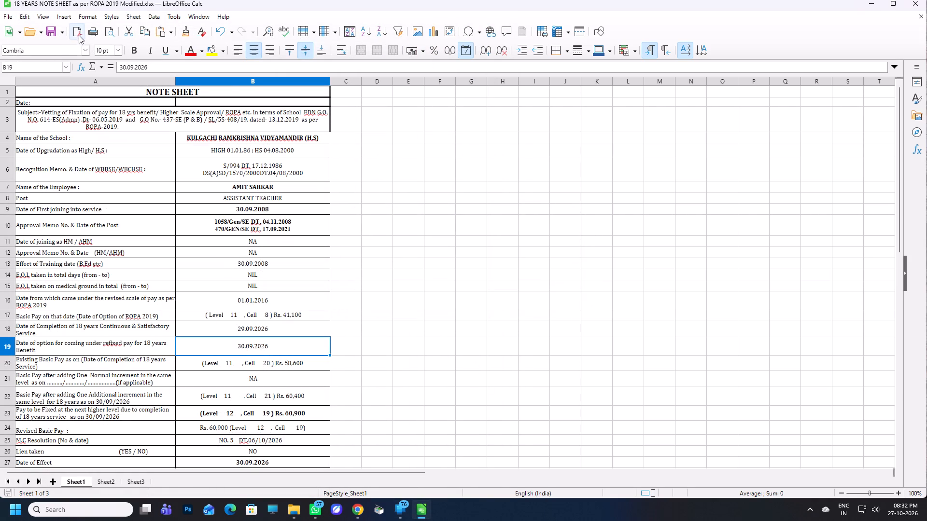
Export the note sheet to Downloads as the PDF 18 YEARS NOTE SHEET as per ROPA 2019 Modified, replacing the existing file.
{"action": "left_click", "coordinate": [78, 33]}
{"action": "left_click", "coordinate": [386, 254]}
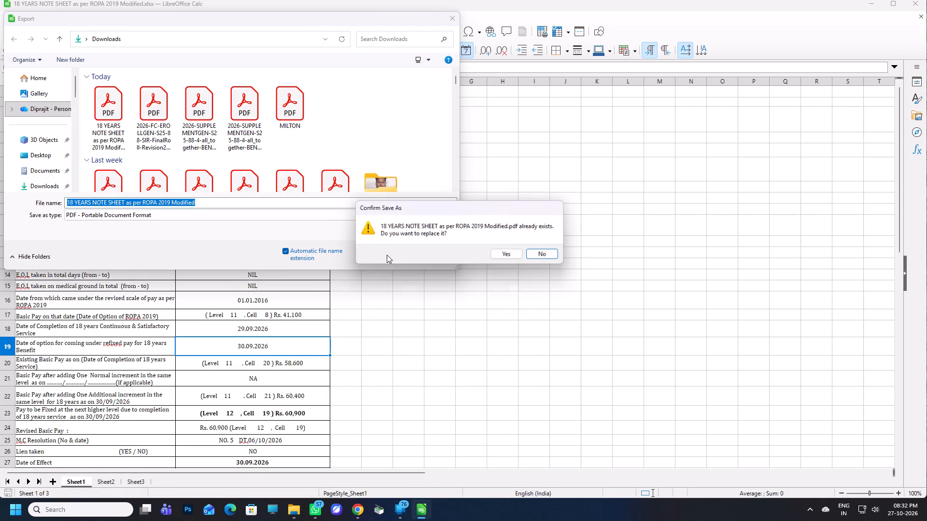
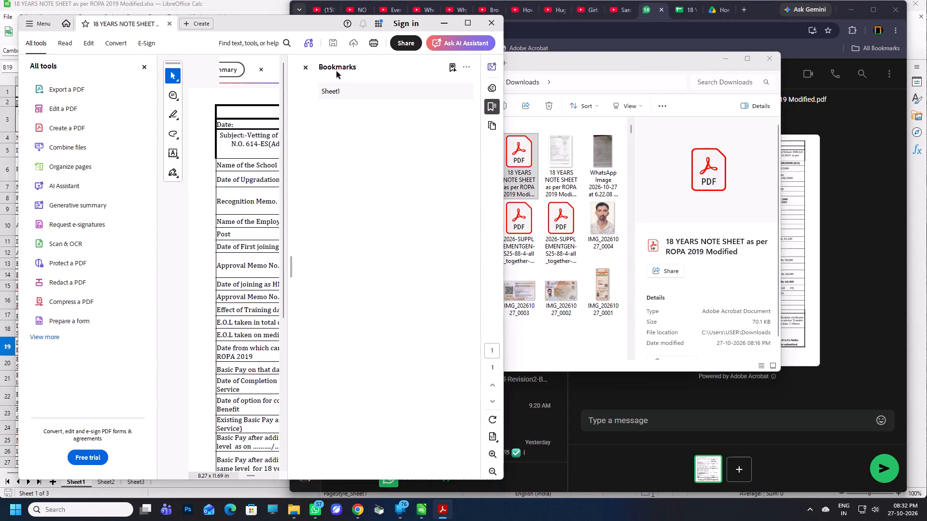
Hide the bookmarks and widen the PDF window to review both columns of the exported note sheet, down to the submitted documents section.
{"action": "left_click", "coordinate": [305, 65]}
{"action": "scroll", "coordinate": [381, 240], "scroll_direction": "down", "scroll_amount": 3}
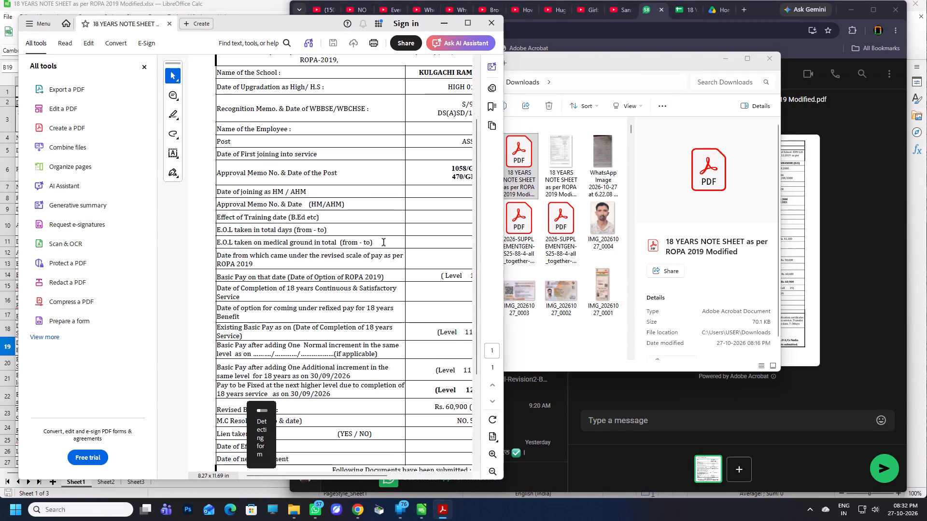
{"action": "left_click_drag", "start_coordinate": [505, 87], "coordinate": [529, 90]}
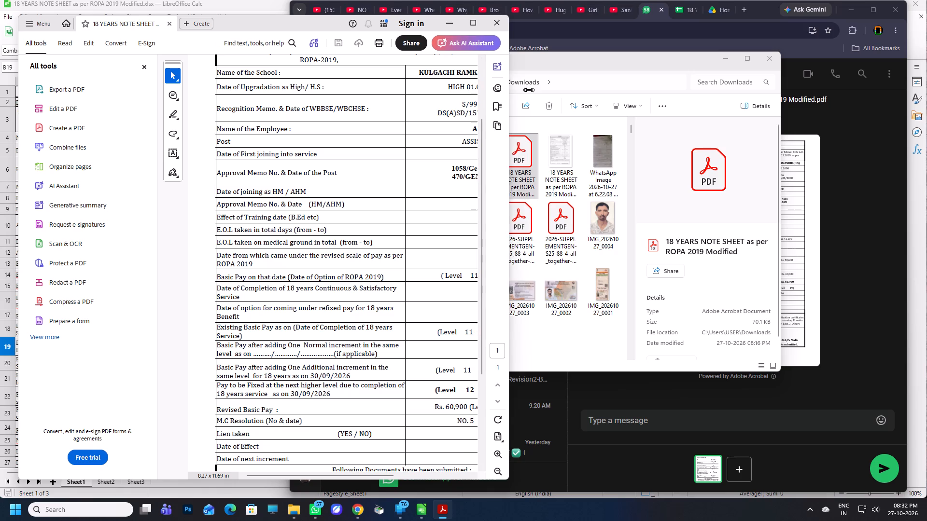
{"action": "left_click_drag", "start_coordinate": [529, 90], "coordinate": [626, 102]}
{"action": "scroll", "coordinate": [509, 196], "scroll_direction": "down", "scroll_amount": 2}
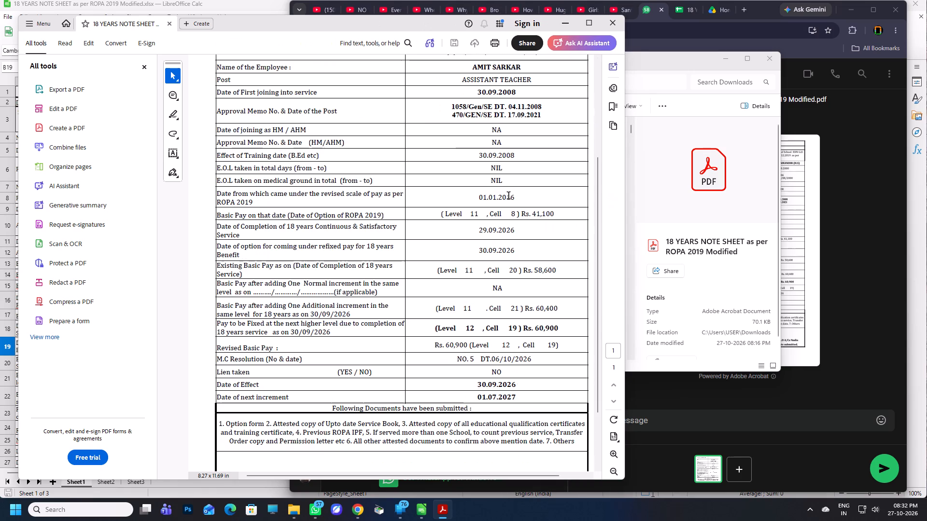
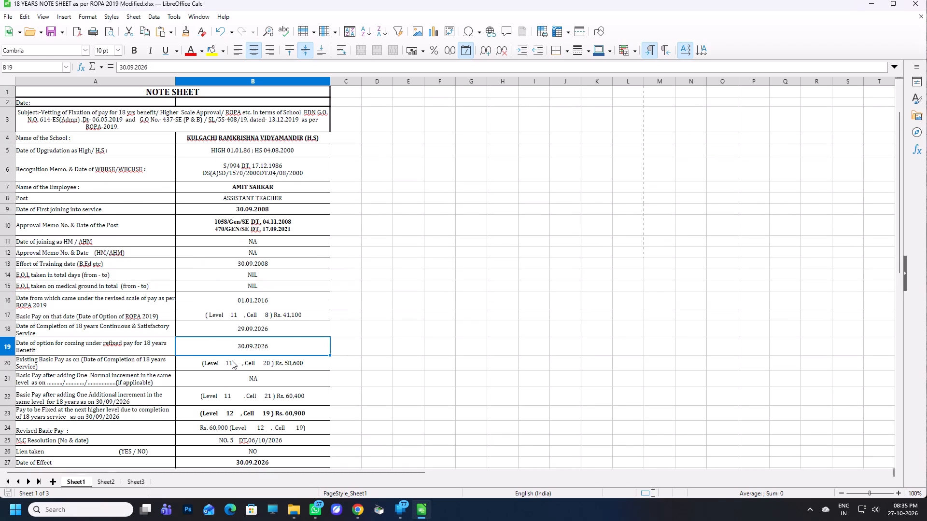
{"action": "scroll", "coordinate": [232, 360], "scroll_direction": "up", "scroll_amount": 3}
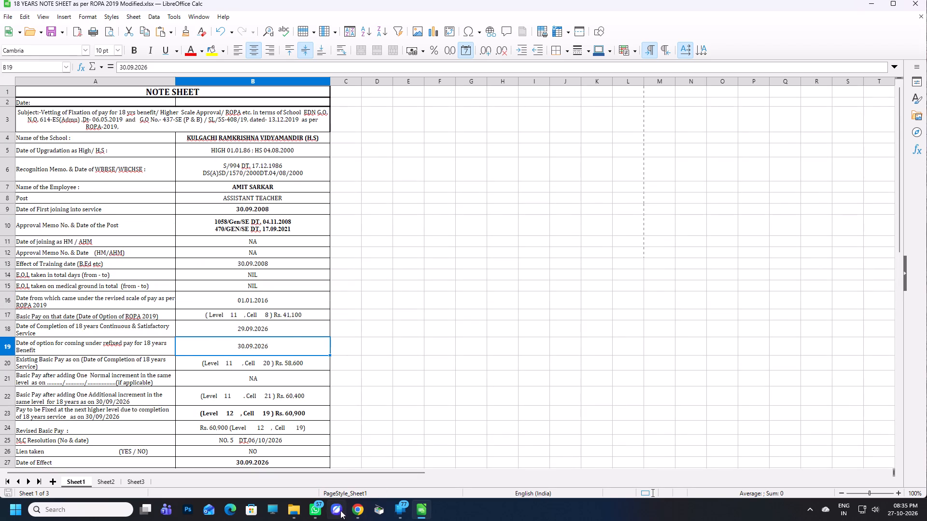
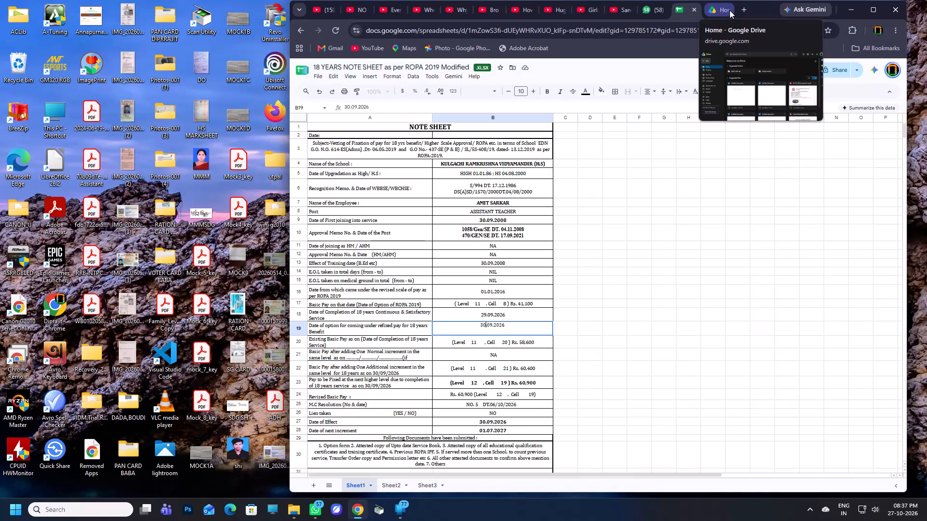
Close the Google Drive home tab in the browser.
{"action": "left_click", "coordinate": [730, 9]}
{"action": "left_click", "coordinate": [729, 10]}
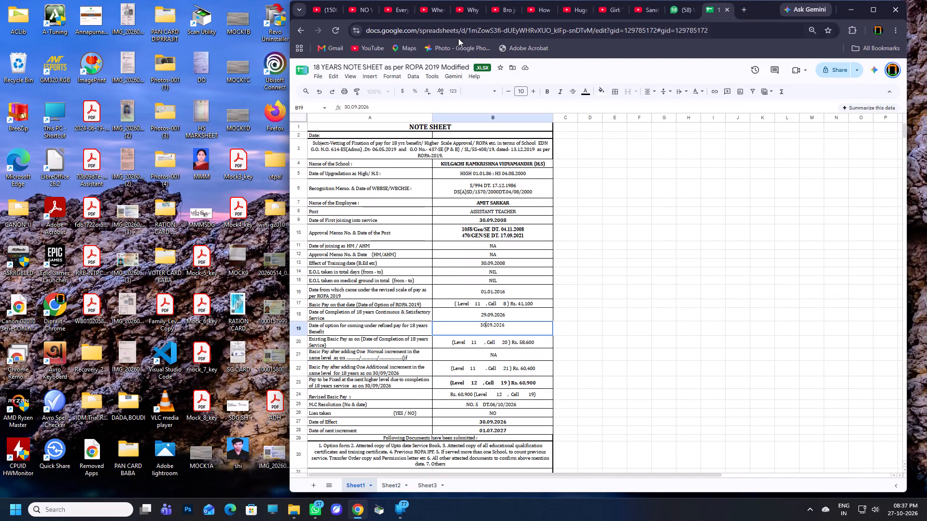
Switch to the open YouTube home page and maximize the browser window.
{"action": "left_click", "coordinate": [315, 15]}
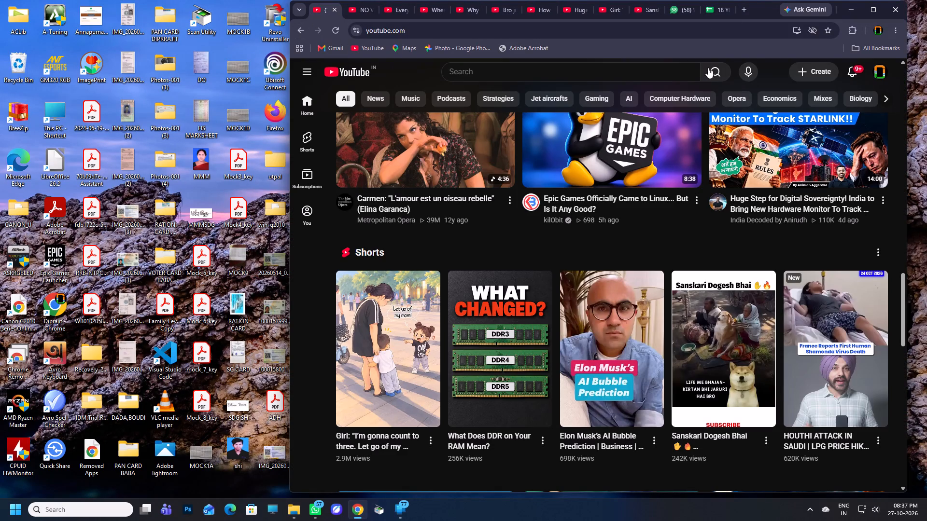
{"action": "left_click", "coordinate": [868, 13]}
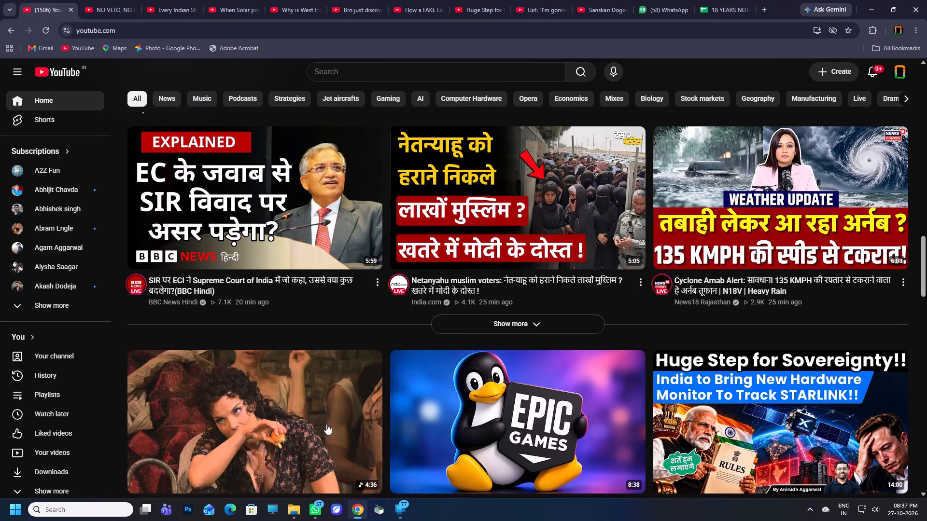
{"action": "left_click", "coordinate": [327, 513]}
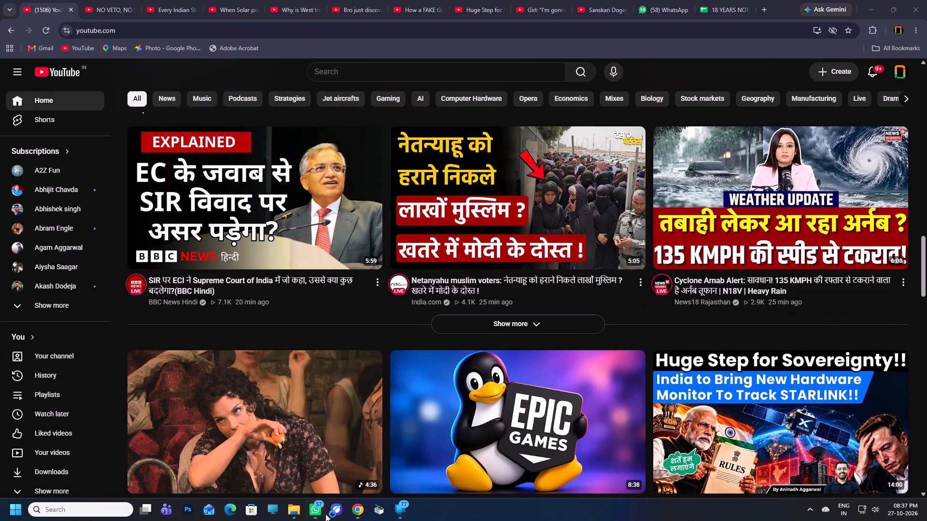